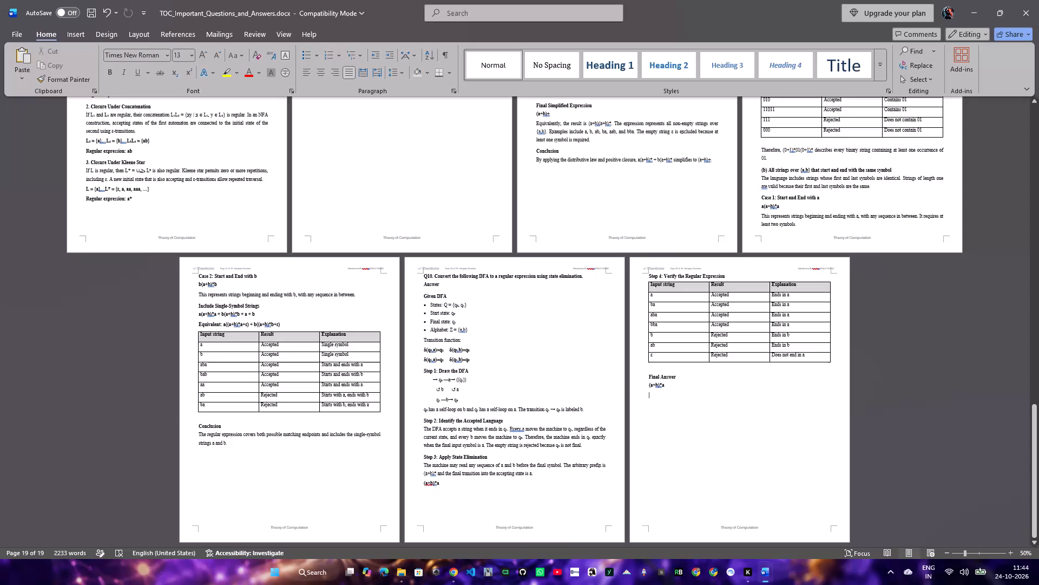
Change the font colour of the Q8 question heading to red.
scroll(530, 510, "down", 4)
left_click(439, 412)
scroll(430, 416, "up", 18)
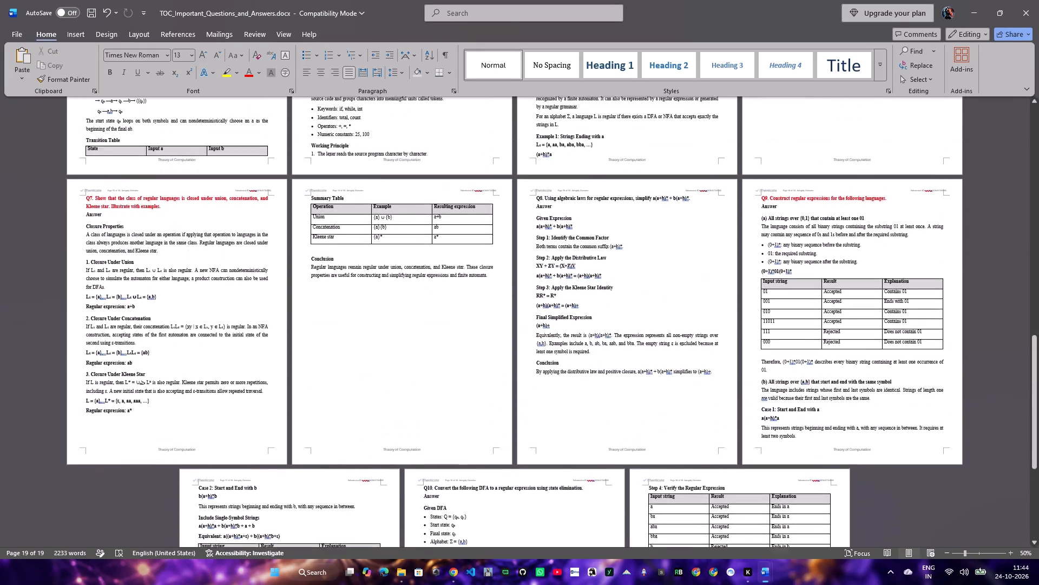
scroll(429, 417, "up", 19)
scroll(541, 425, "down", 14)
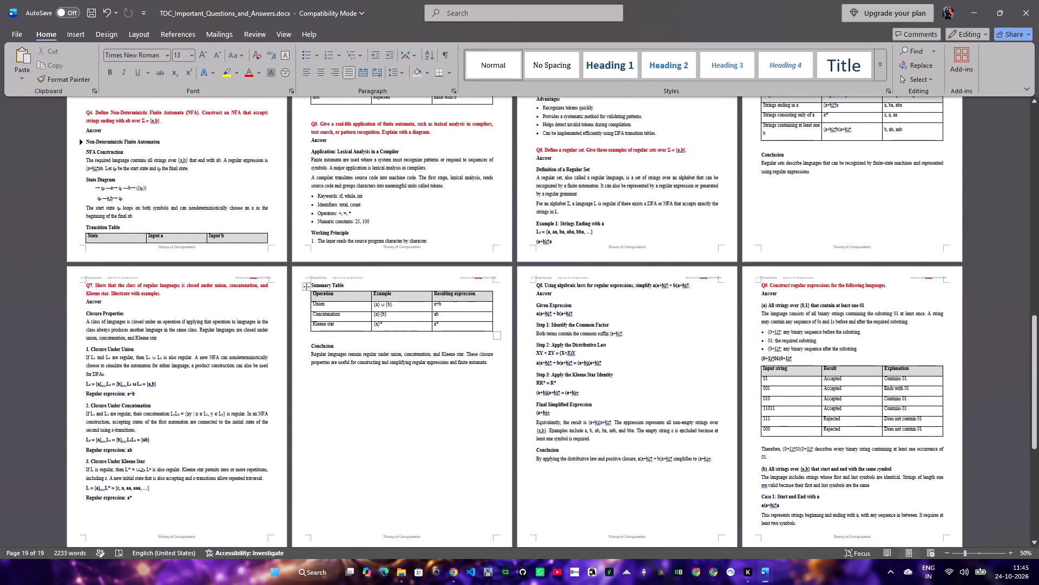
scroll(654, 407, "down", 3)
left_click_drag(537, 248, 700, 244)
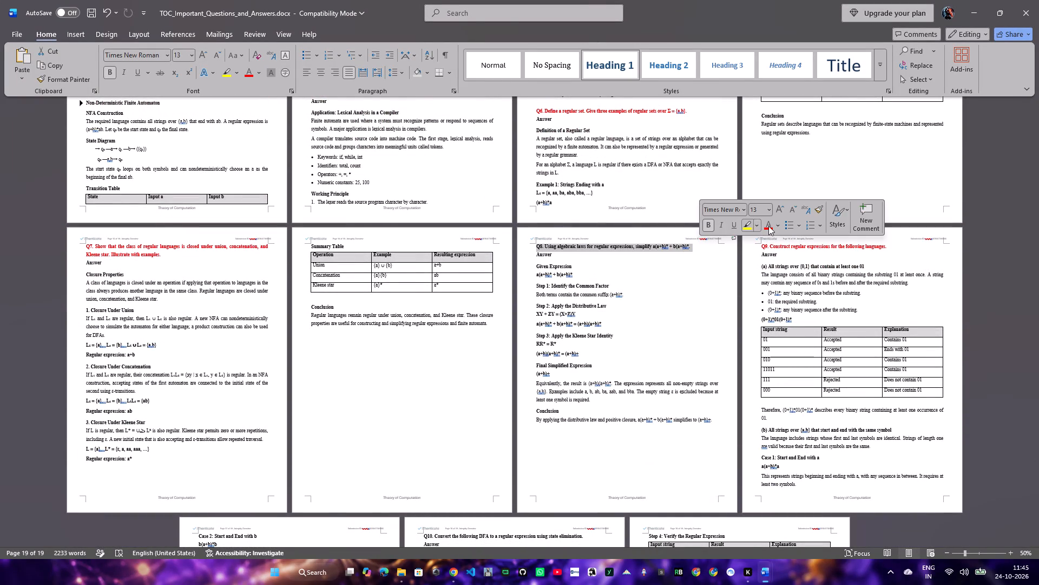
left_click(768, 226)
left_click(614, 307)
Remove the page break before the Q8 question so that it follows directly after Q7's conclusion.
scroll(612, 312, "down", 6)
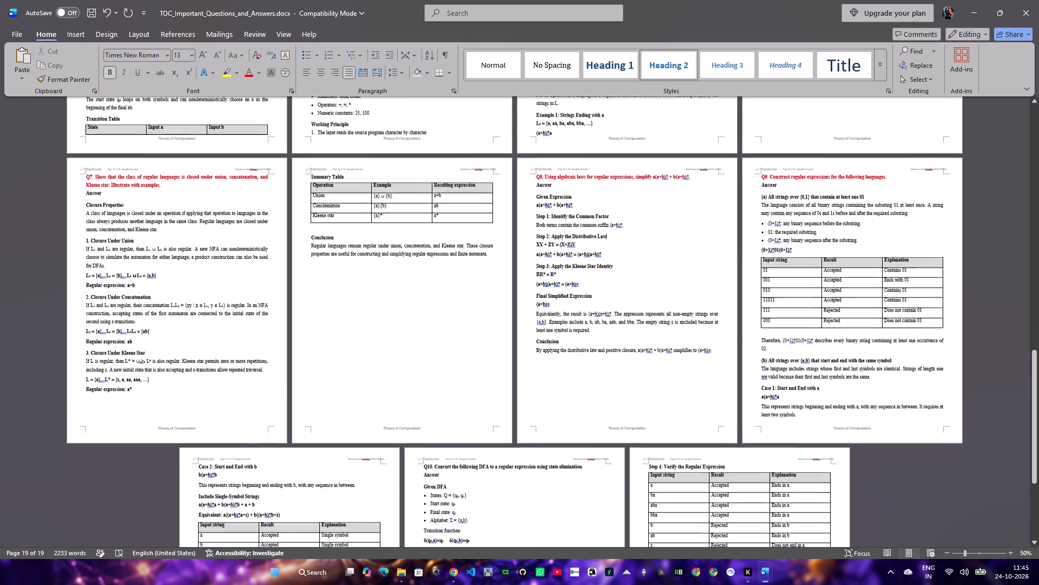
left_click(536, 170)
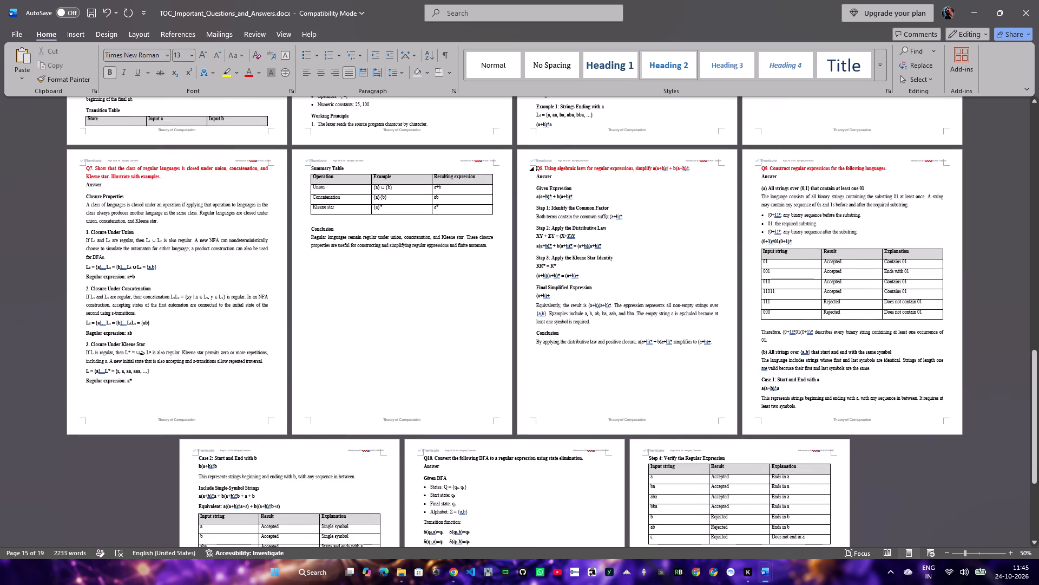
key("BackSpace")
key("BackSpace")
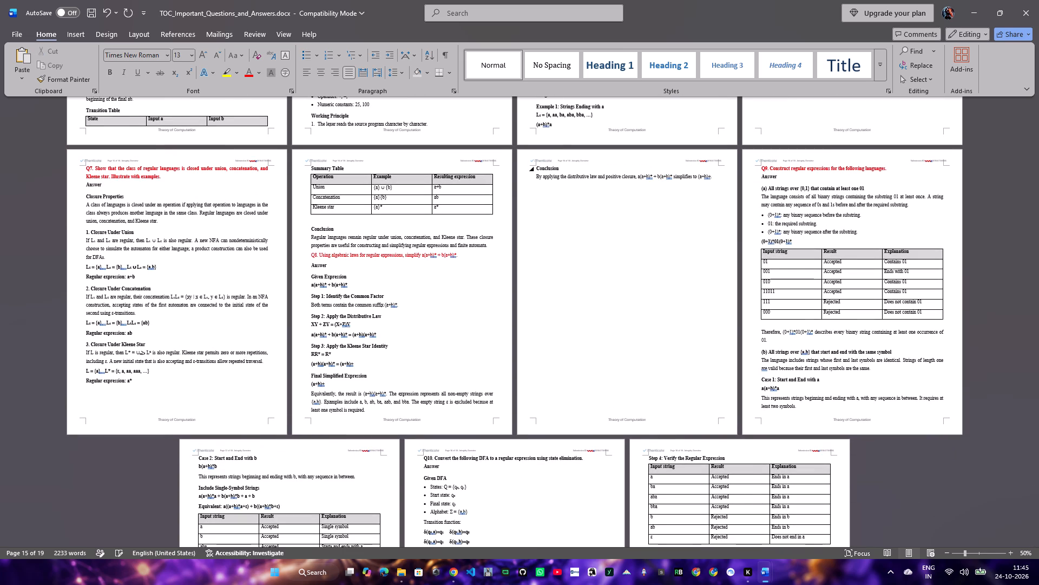
Make the relocated Q8 question heading bold.
left_click_drag(466, 256, 315, 249)
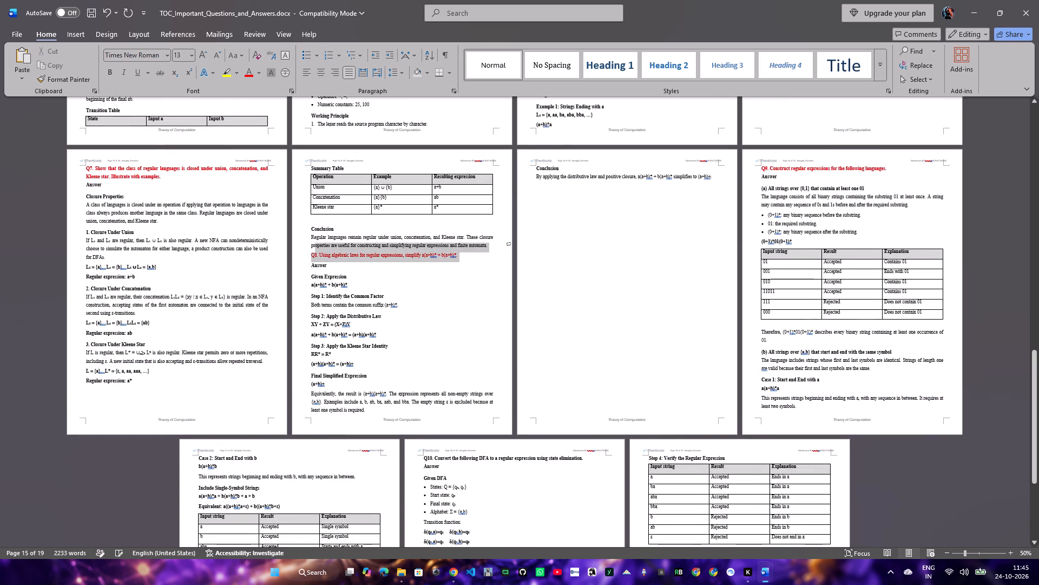
left_click_drag(315, 249, 307, 261)
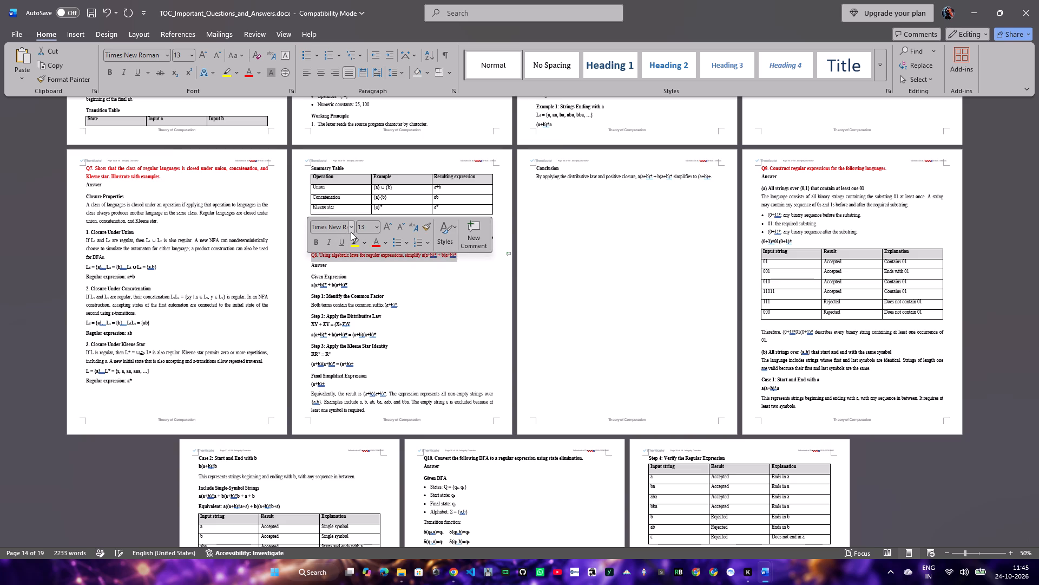
left_click(318, 244)
left_click(390, 287)
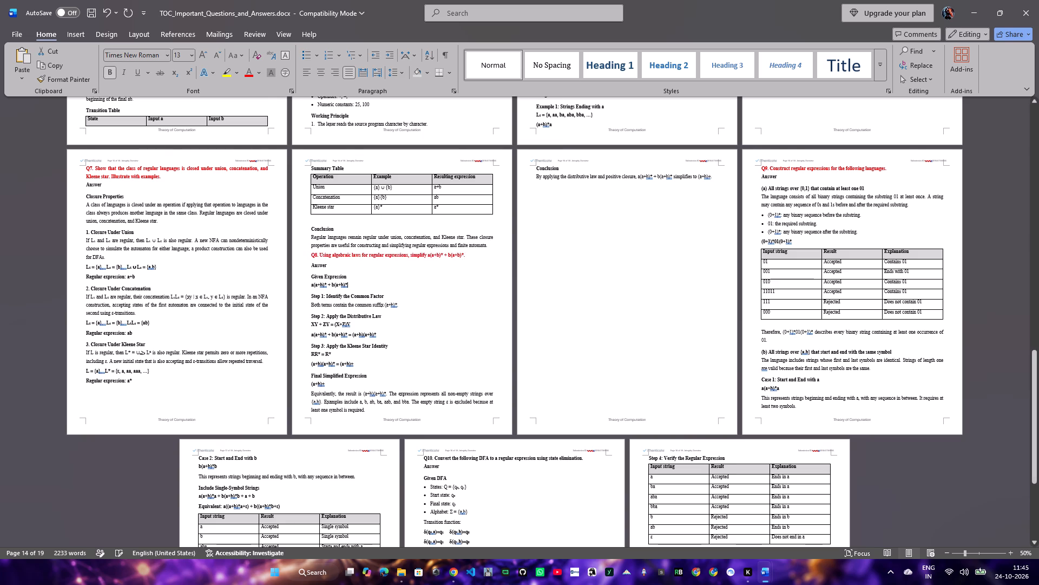
Delete Q8's Conclusion heading and paragraph, along with the page they spill onto before Q9.
scroll(829, 261, "down", 4)
scroll(775, 189, "up", 3)
left_click_drag(720, 163, 545, 186)
left_click(544, 185)
left_click_drag(543, 185, 531, 170)
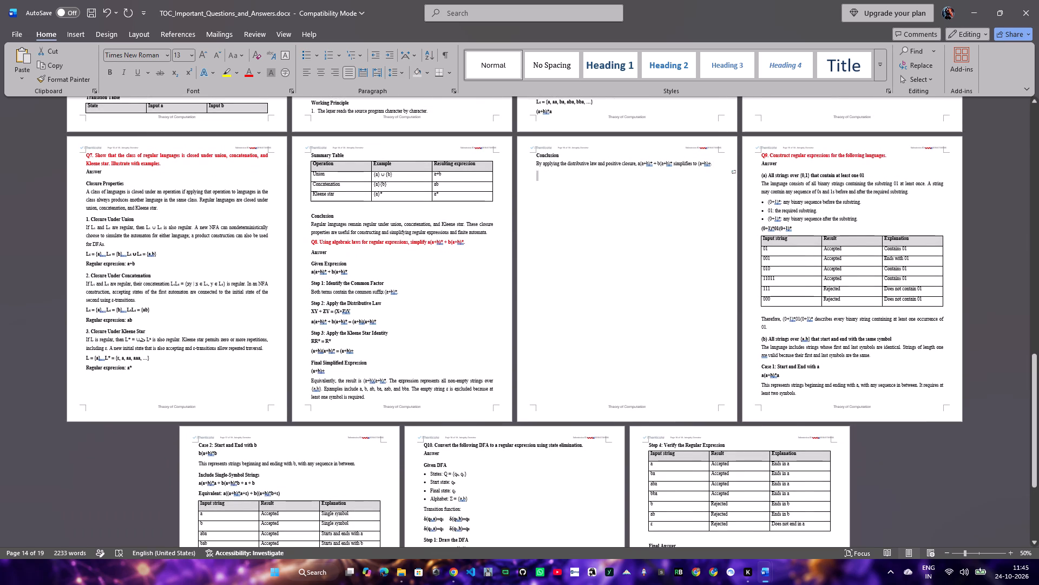
left_click_drag(531, 170, 530, 160)
key("BackSpace")
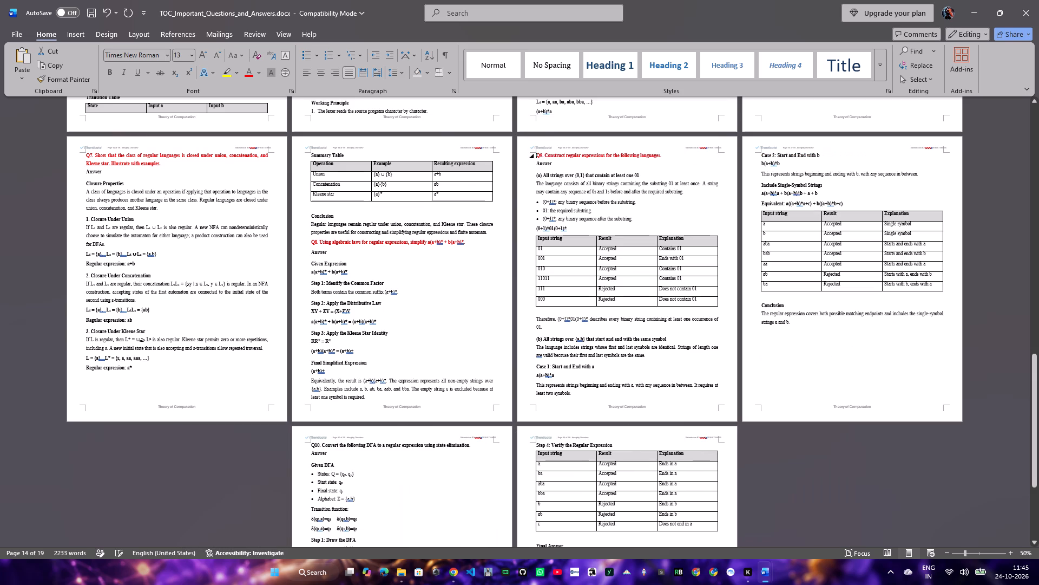
Change the font colour of the Q10 question heading to red.
scroll(733, 251, "down", 5)
scroll(669, 477, "down", 4)
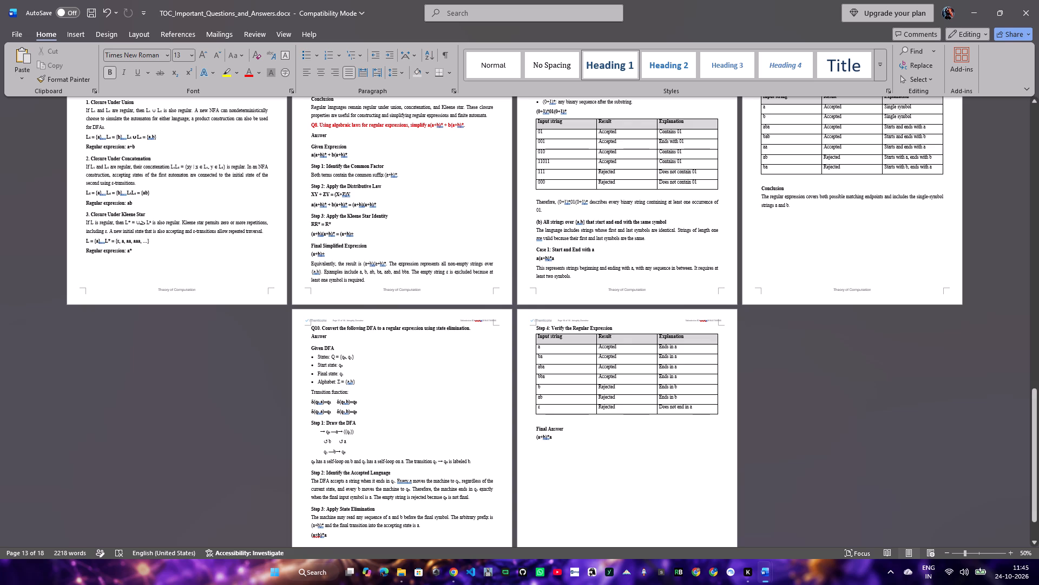
left_click_drag(478, 331, 312, 327)
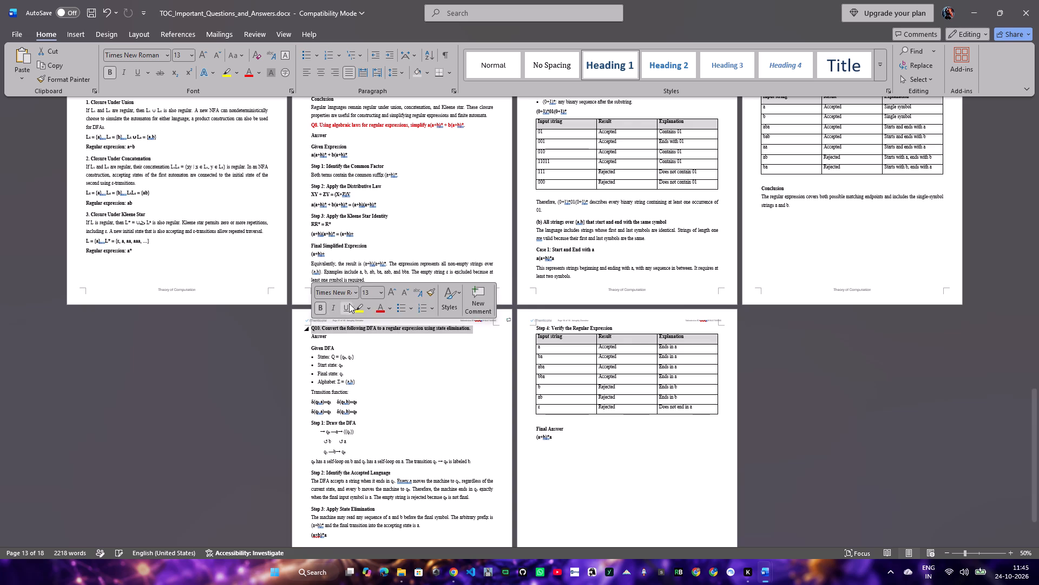
left_click(376, 305)
left_click(394, 356)
Save the document with the heading and page layout edits.
scroll(394, 357, "down", 7)
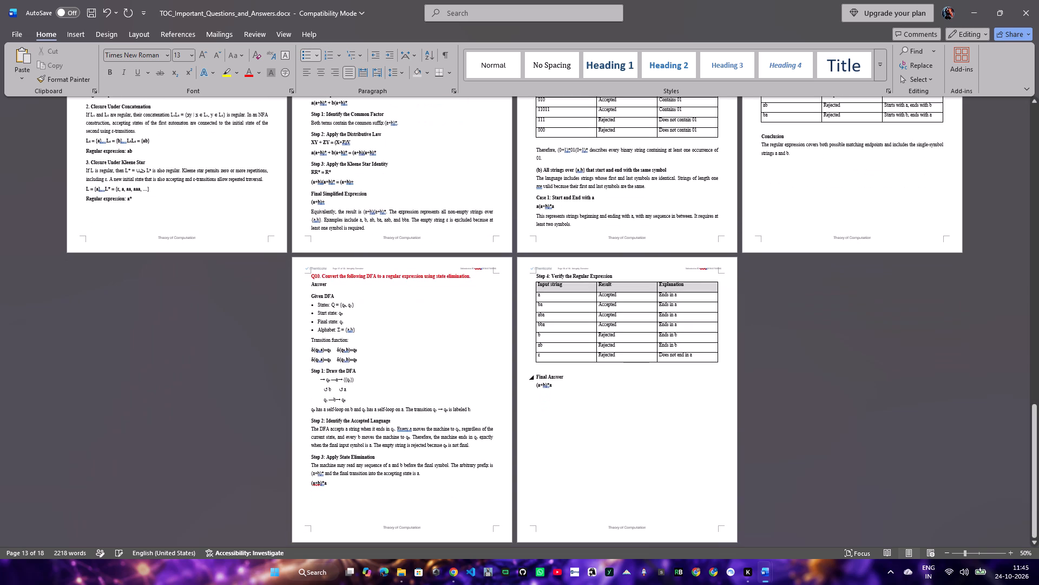
left_click(561, 387)
scroll(608, 382, "up", 17)
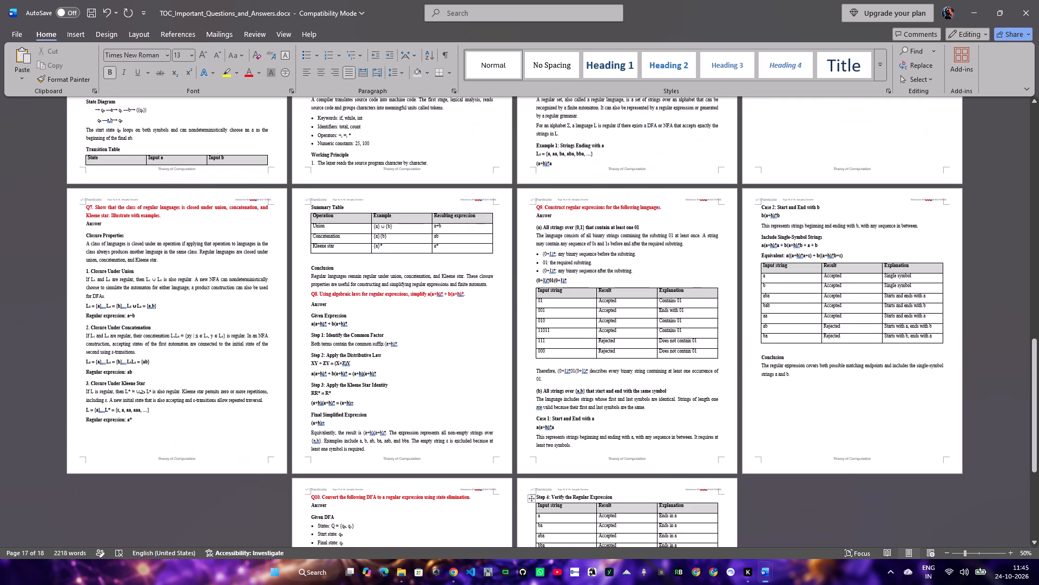
key("ctrl+s")
key("ctrl+s")
key("ctrl+s")
Check the pages back to the first cover page and save the document again.
scroll(635, 370, "up", 7)
scroll(635, 370, "down", 6)
scroll(635, 370, "up", 15)
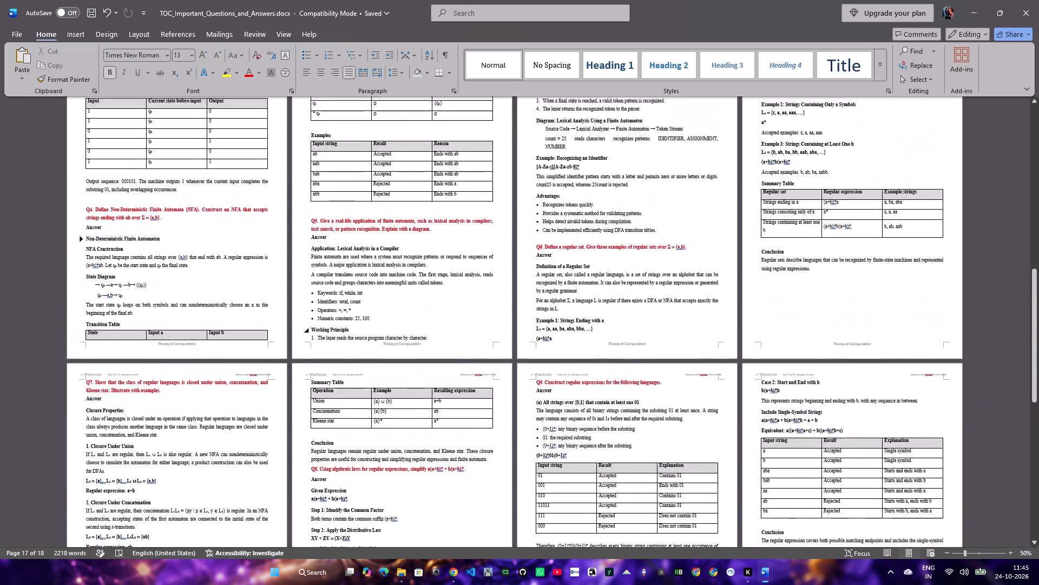
scroll(449, 398, "up", 7)
scroll(605, 386, "up", 16)
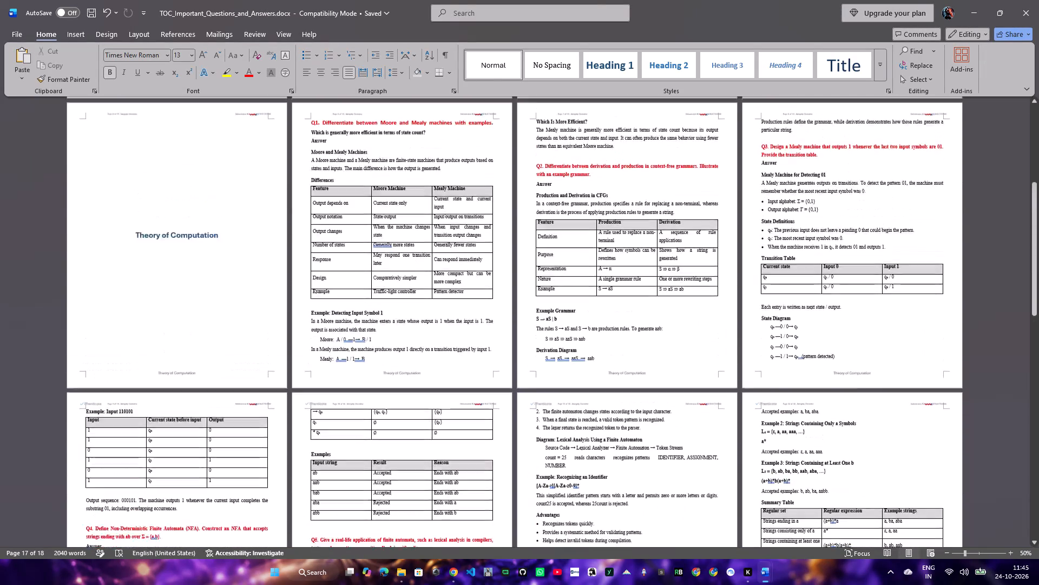
scroll(602, 380, "up", 20)
scroll(602, 380, "up", 13)
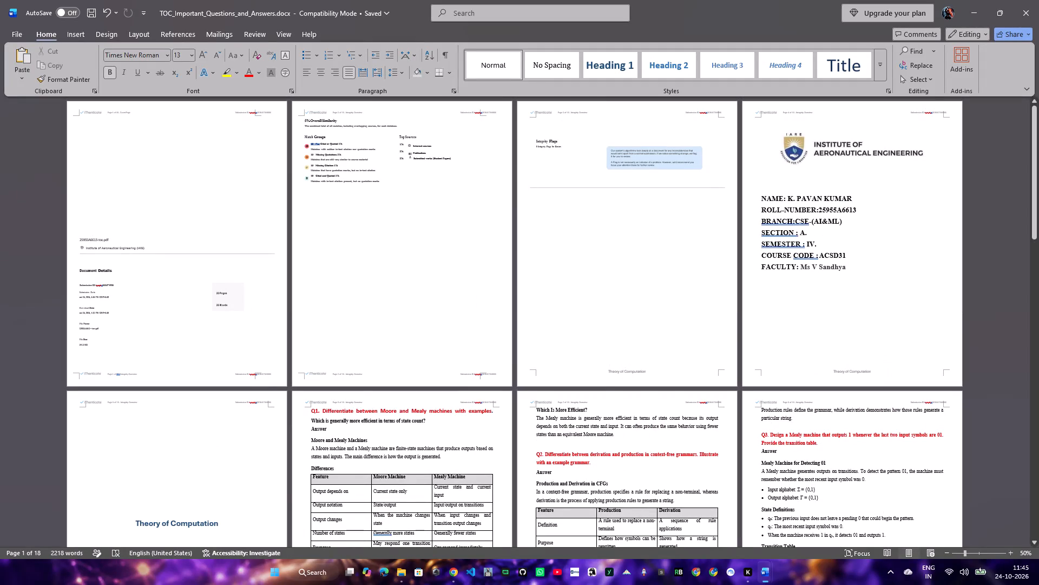
key("ctrl+s")
scroll(346, 338, "up", 10, "ctrl")
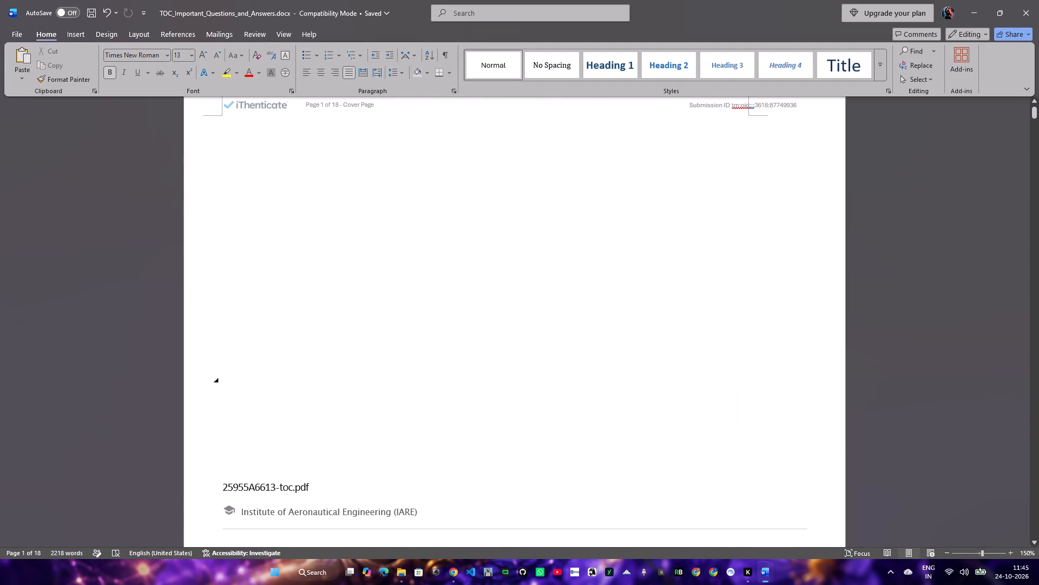
scroll(259, 378, "down", 7)
scroll(259, 378, "up", 1)
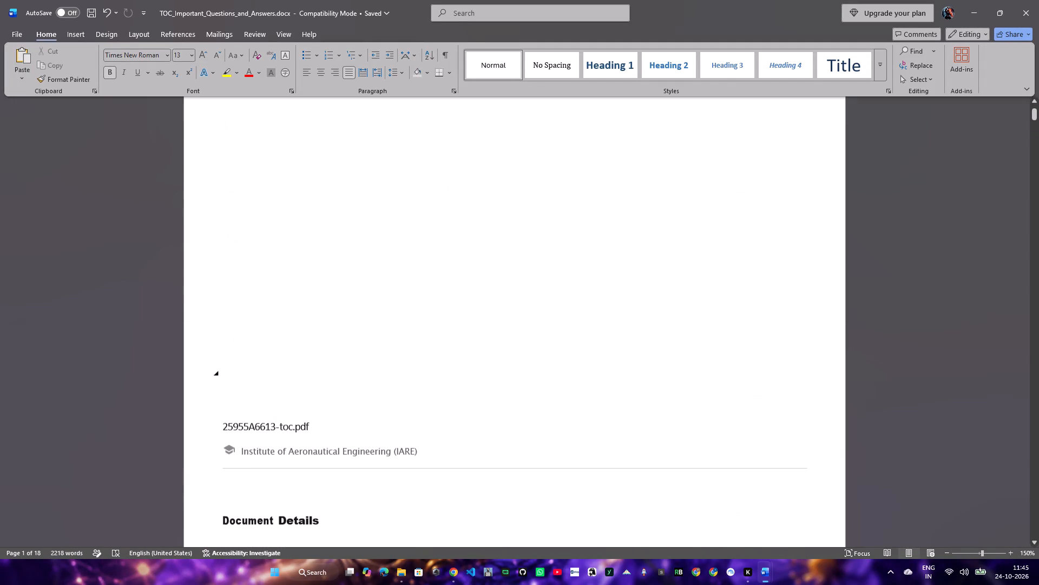
key("ctrl+s")
key("ctrl+s")
key("ctrl+s")
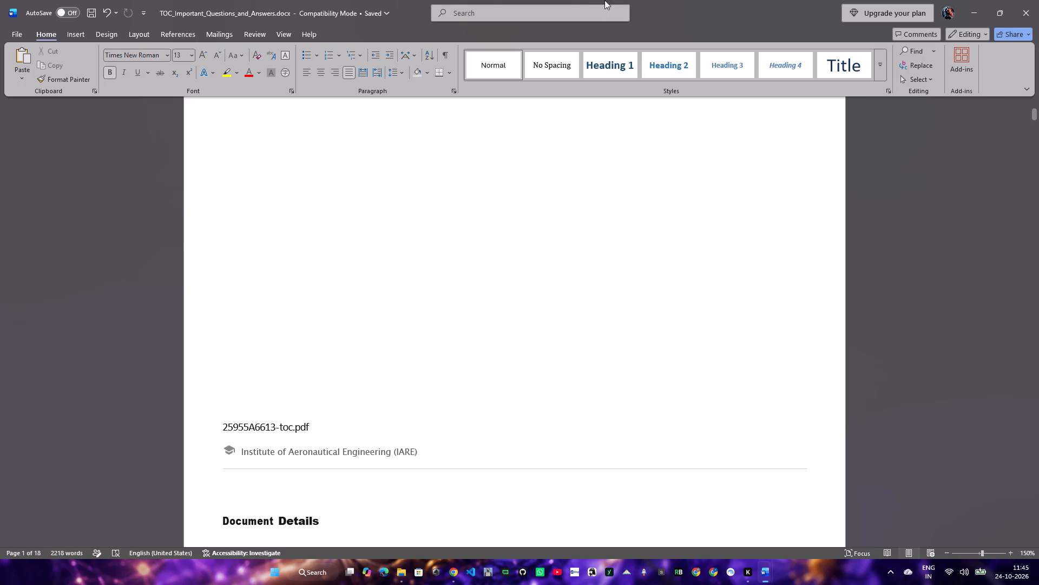
Start saving a copy of the document in the aat1ddocuments folder under nikkyAATS on drive D.
left_click(14, 35)
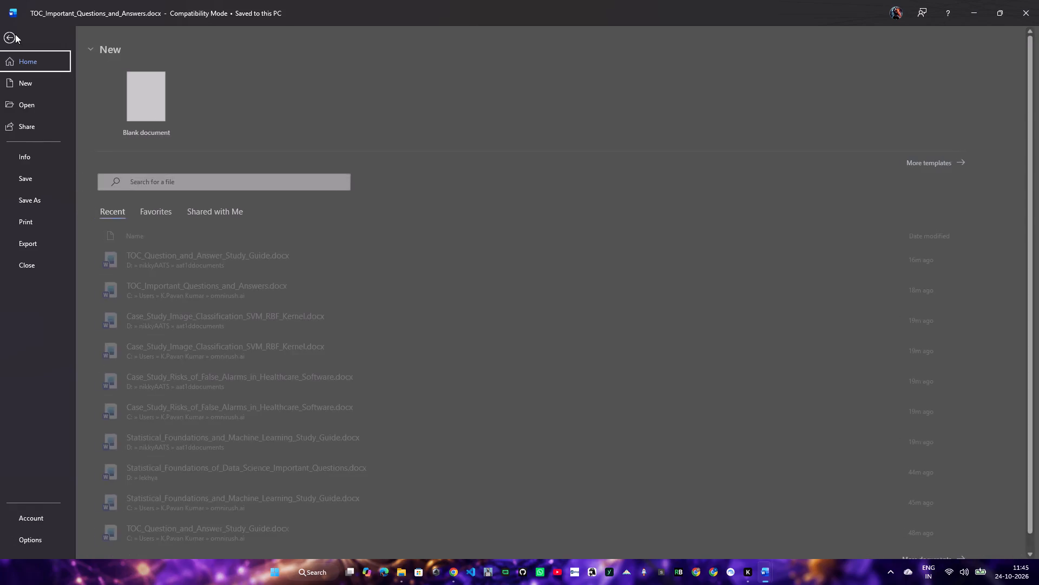
left_click(26, 204)
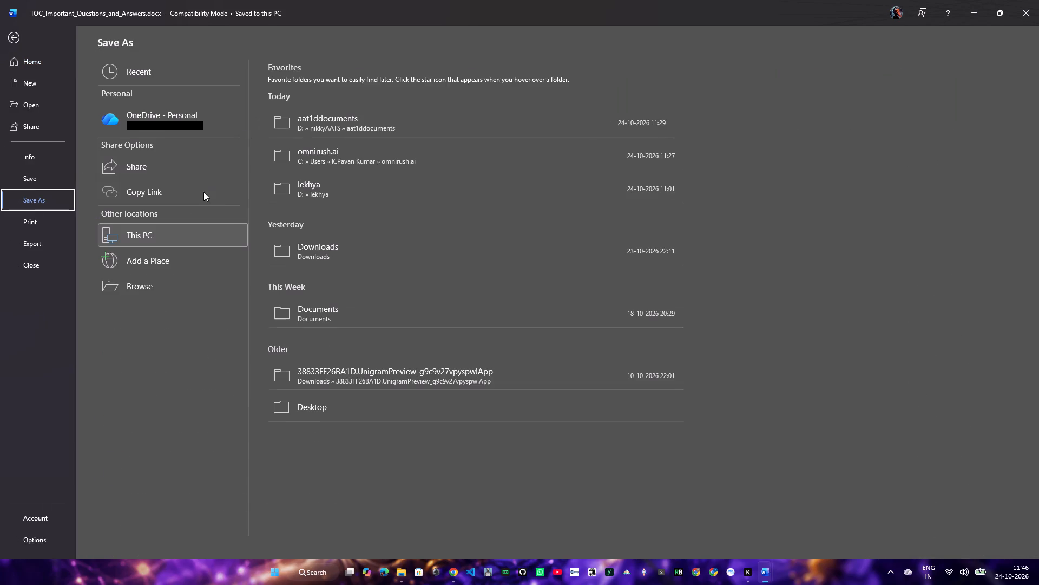
left_click(380, 133)
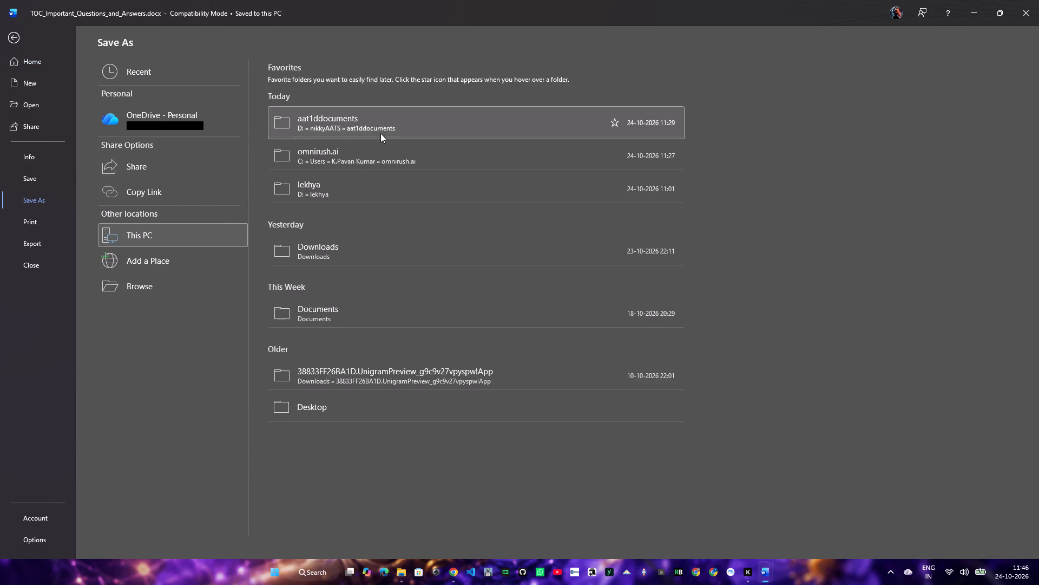
left_click(219, 165)
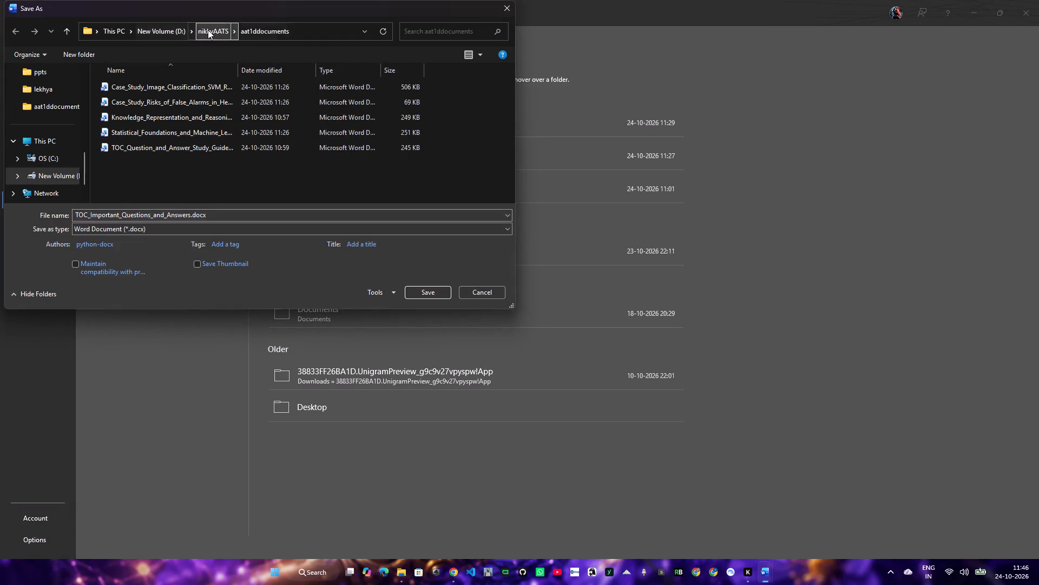
Create a new folder inside aat1ddocuments and enter aat as its name.
right_click(248, 182)
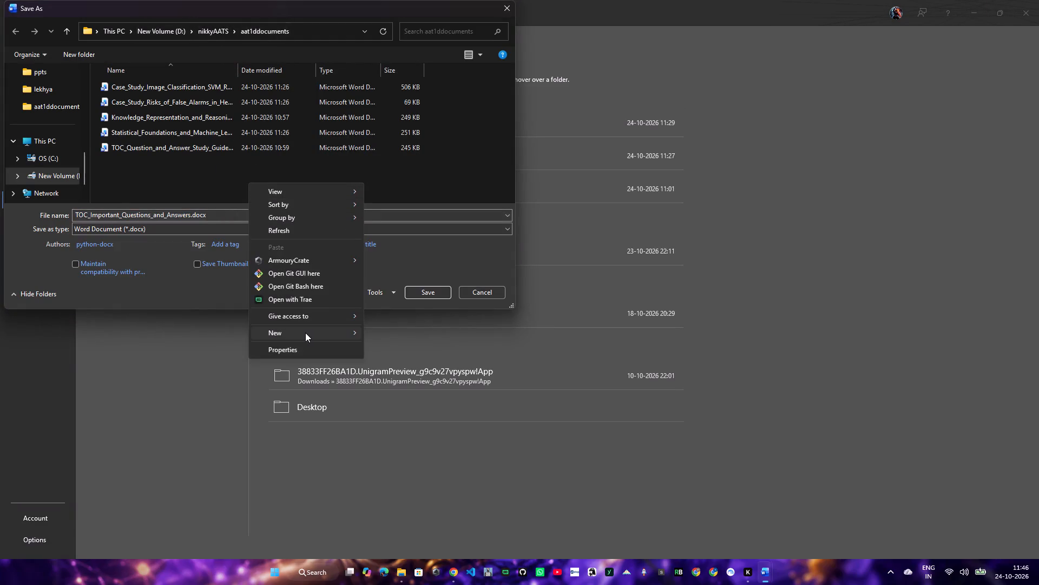
left_click(387, 336)
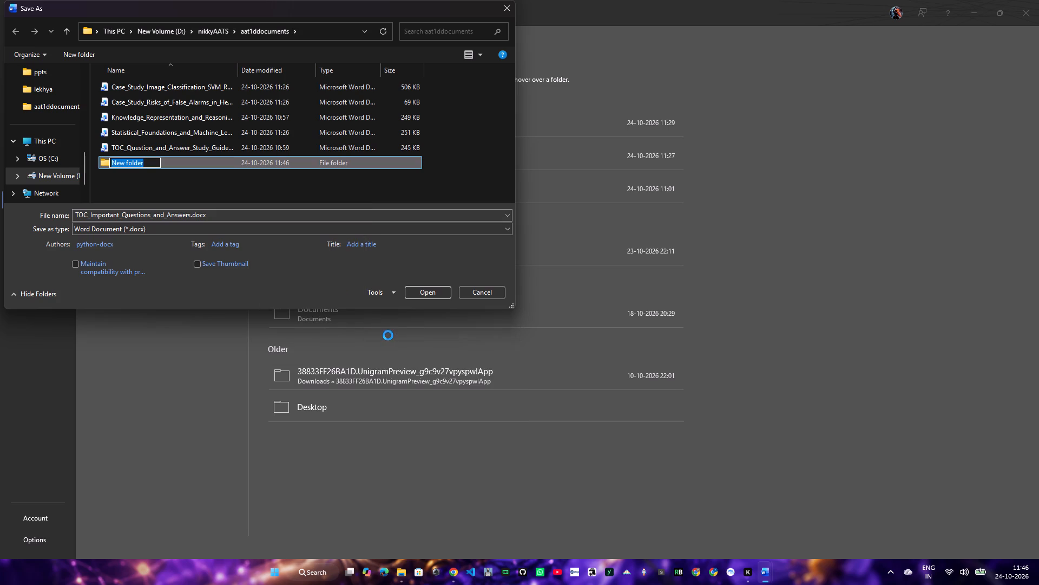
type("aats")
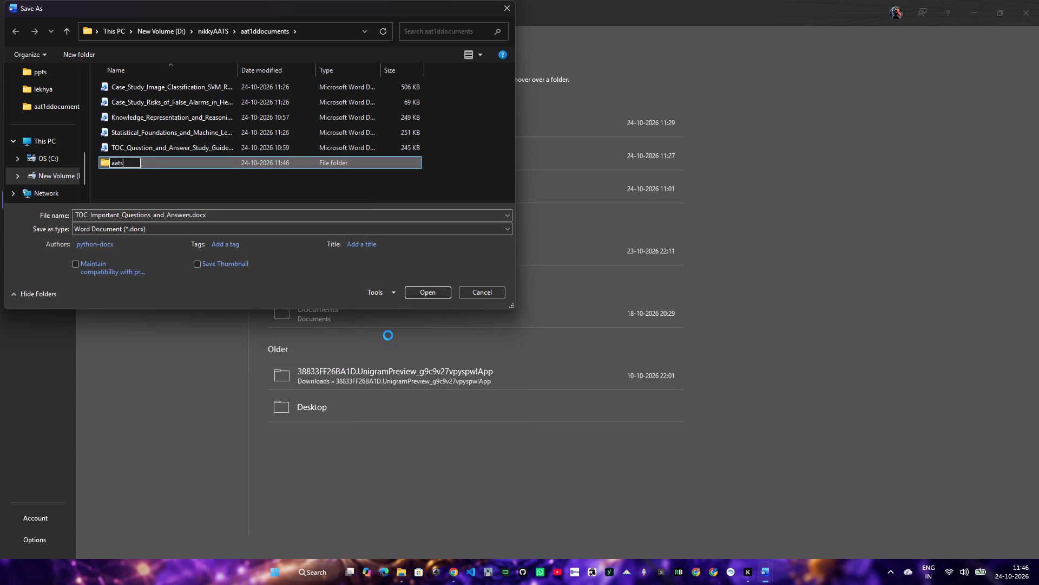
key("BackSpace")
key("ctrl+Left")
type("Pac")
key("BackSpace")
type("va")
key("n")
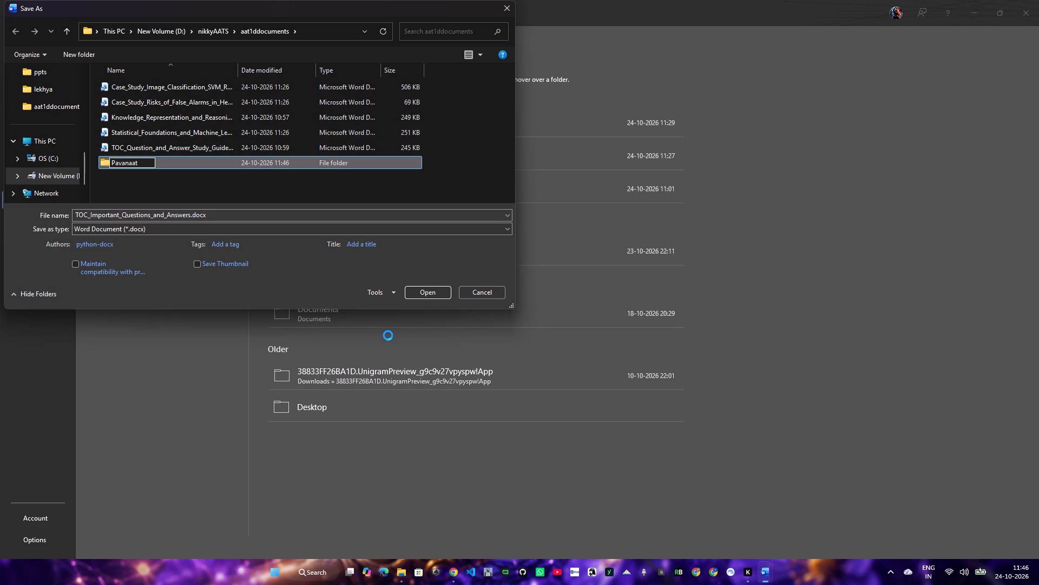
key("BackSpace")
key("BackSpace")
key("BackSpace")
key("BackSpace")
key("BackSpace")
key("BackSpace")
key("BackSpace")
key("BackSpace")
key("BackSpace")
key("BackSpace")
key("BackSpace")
Name the new folder inside aat1ddocuments AAt1.
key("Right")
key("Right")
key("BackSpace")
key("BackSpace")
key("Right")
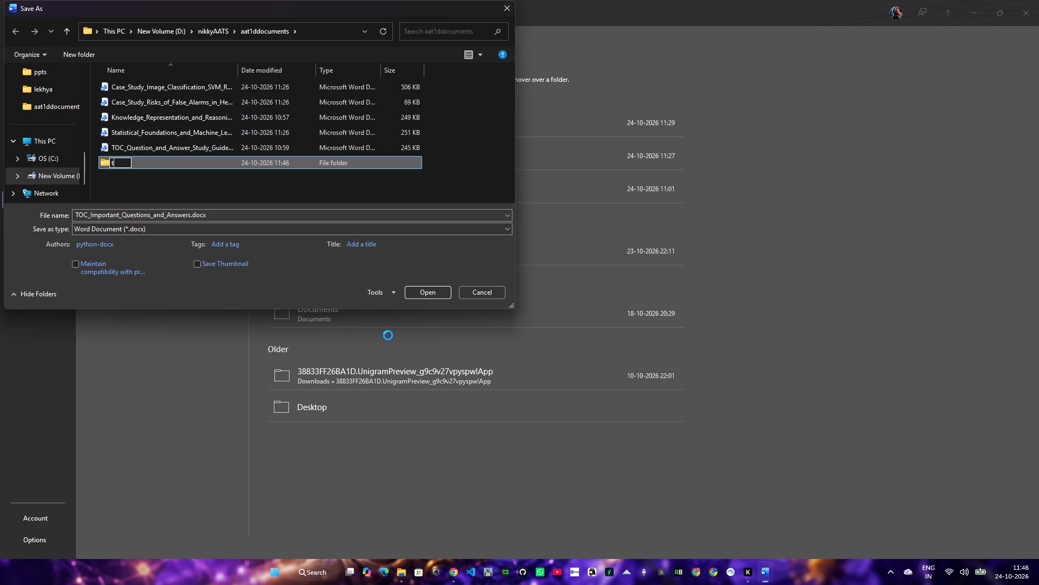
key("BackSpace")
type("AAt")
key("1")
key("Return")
Save the copy as TOC_Important_Questions_and_Answers.docx in the AAt1 folder in the newest file format, and close the document.
double_click(131, 87)
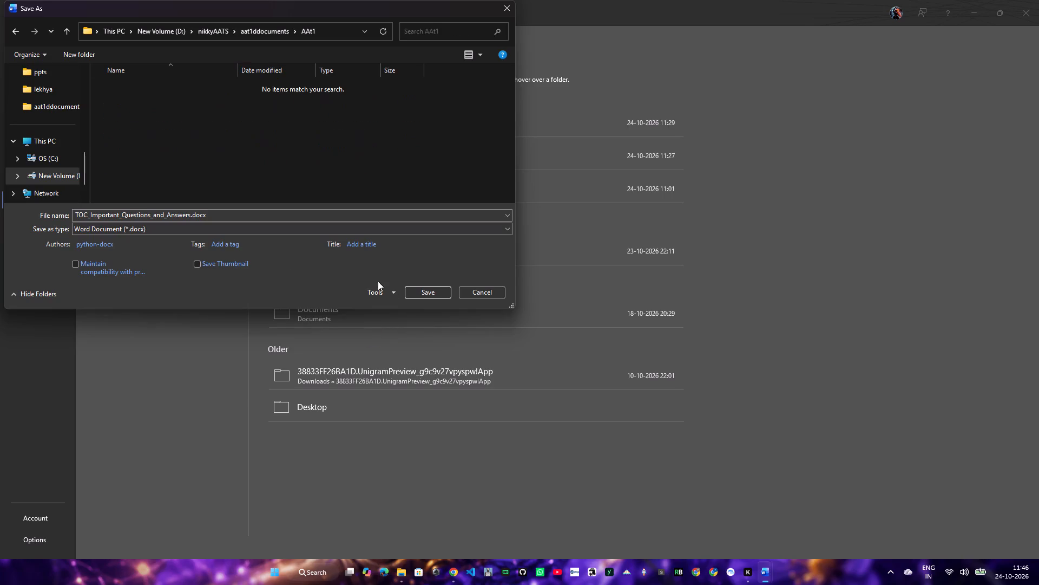
left_click(415, 289)
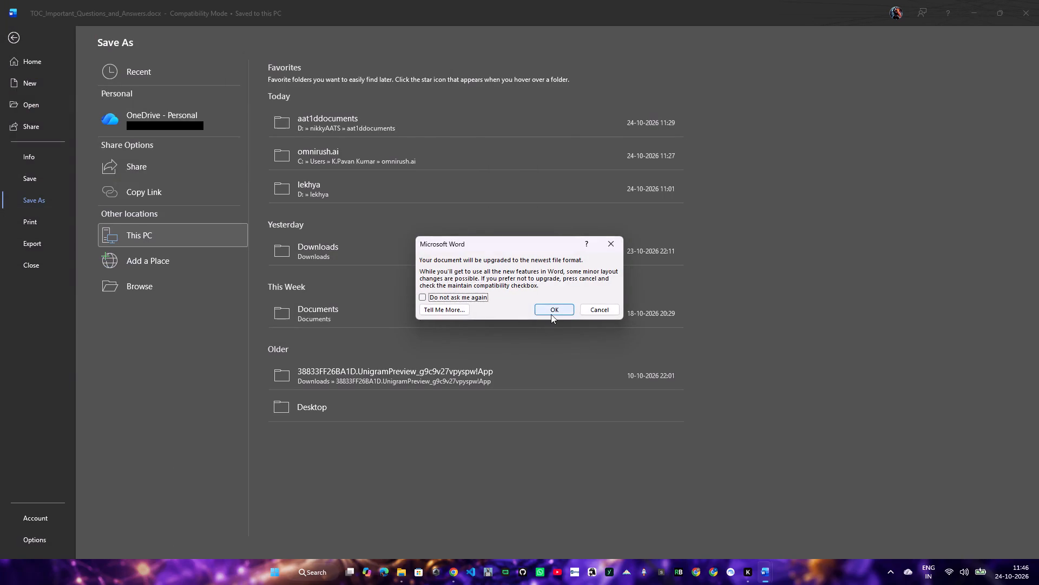
left_click(551, 314)
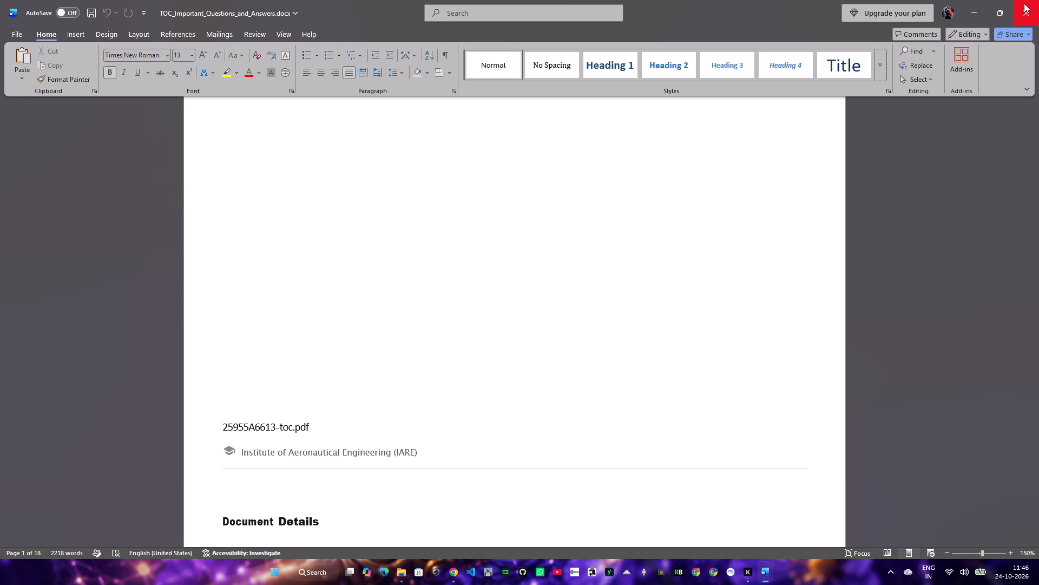
left_click(1038, 0)
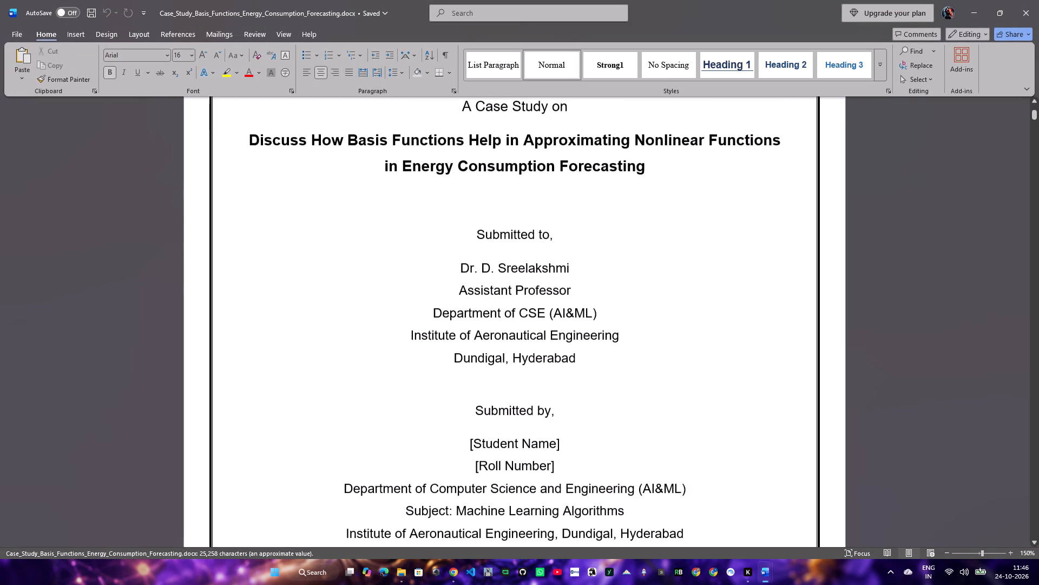
scroll(577, 354, "up", 4)
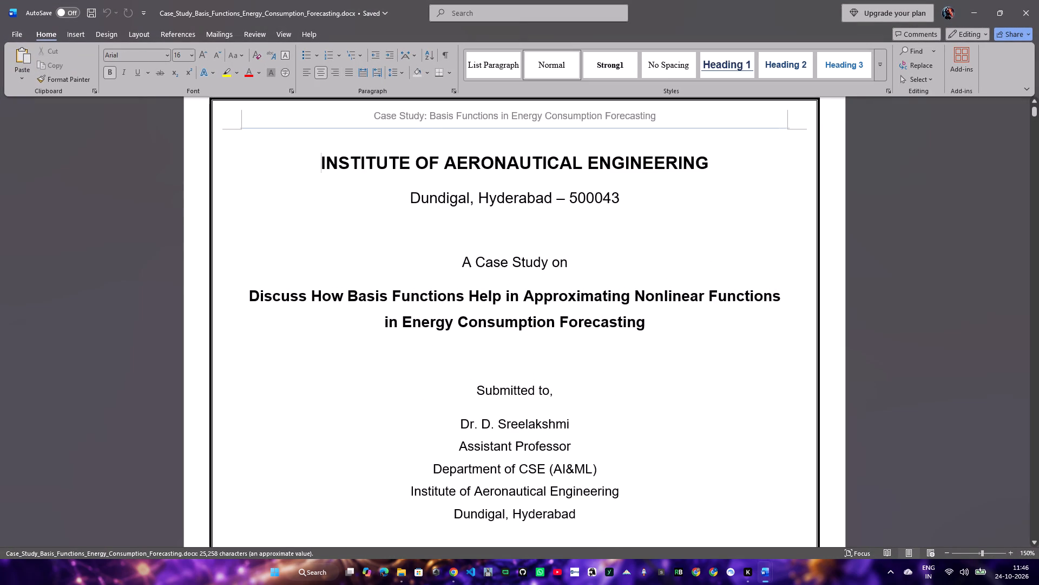
scroll(528, 244, "down", 2)
scroll(615, 366, "down", 17)
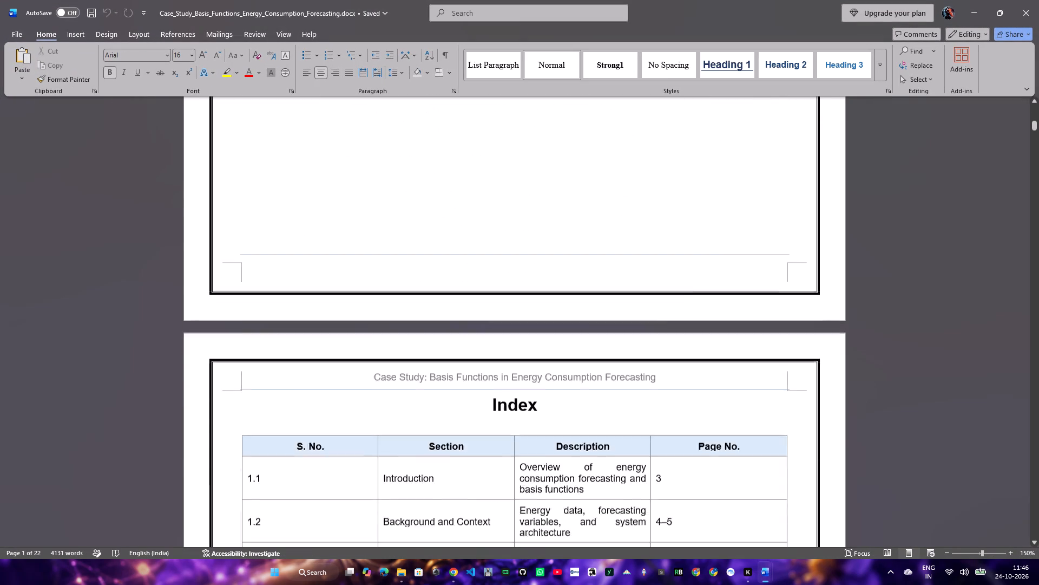
scroll(609, 370, "down", 3)
scroll(741, 343, "down", 11)
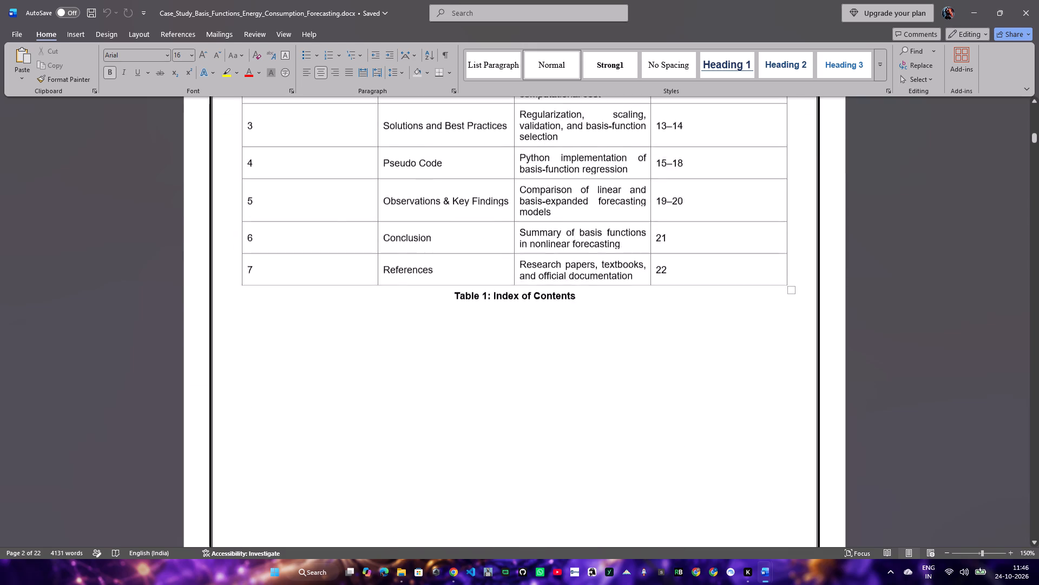
scroll(651, 373, "down", 18)
scroll(627, 363, "up", 14)
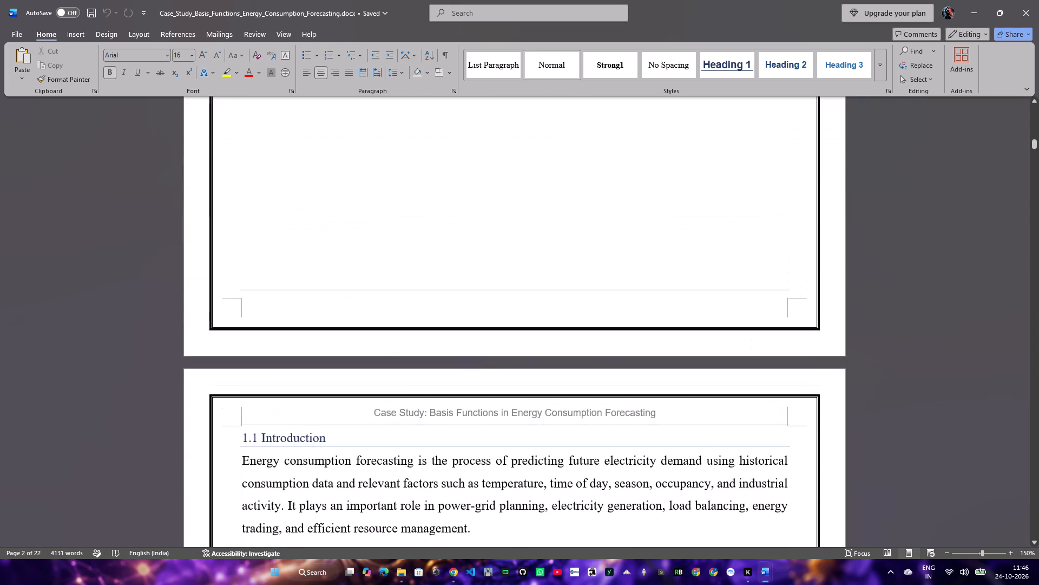
scroll(649, 389, "down", 1)
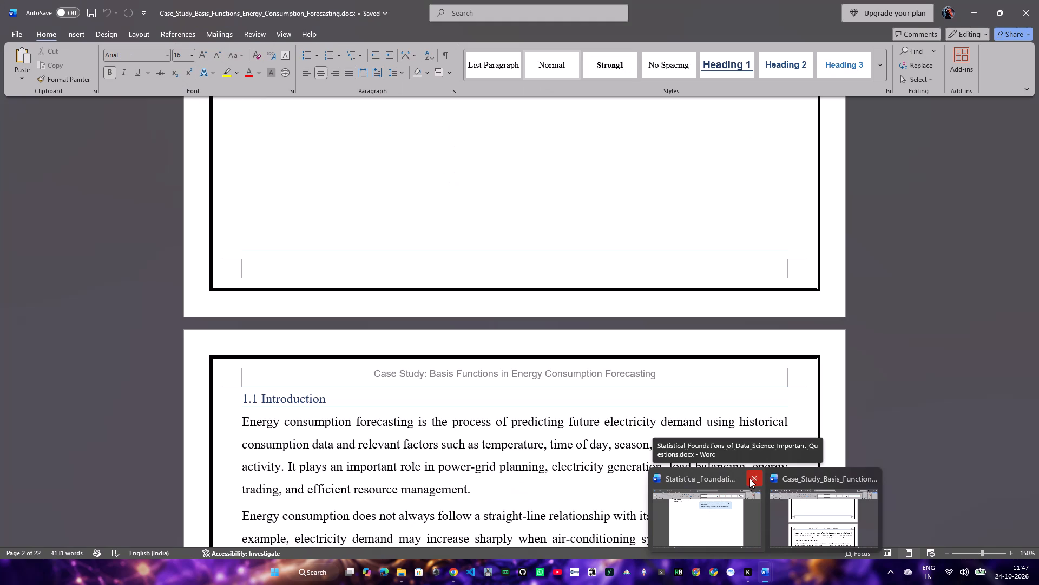
Open the recently used document Case_Study_Image_Classification_SVM_RBF_Kernel.docx.
right_click(765, 573)
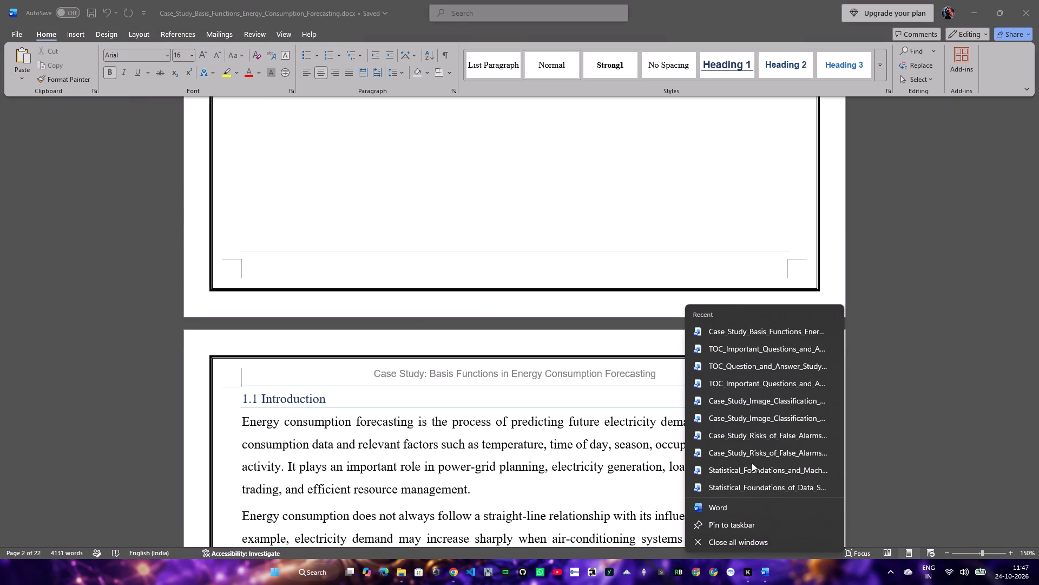
left_click(746, 420)
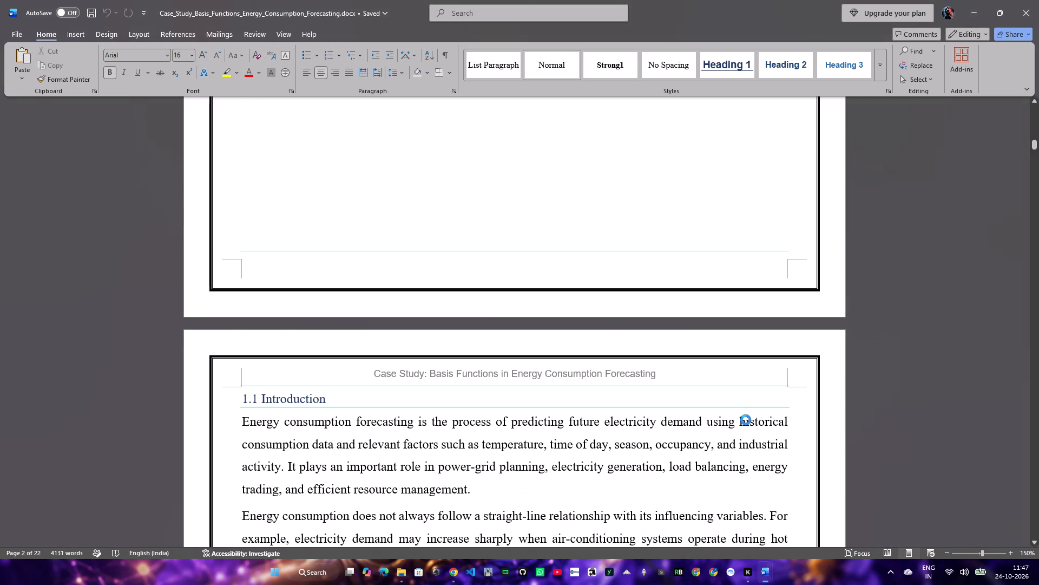
Copy the IARE logo from the Image Classification cover page into a new line below the institute address on the energy consumption cover page.
scroll(415, 311, "down", 3)
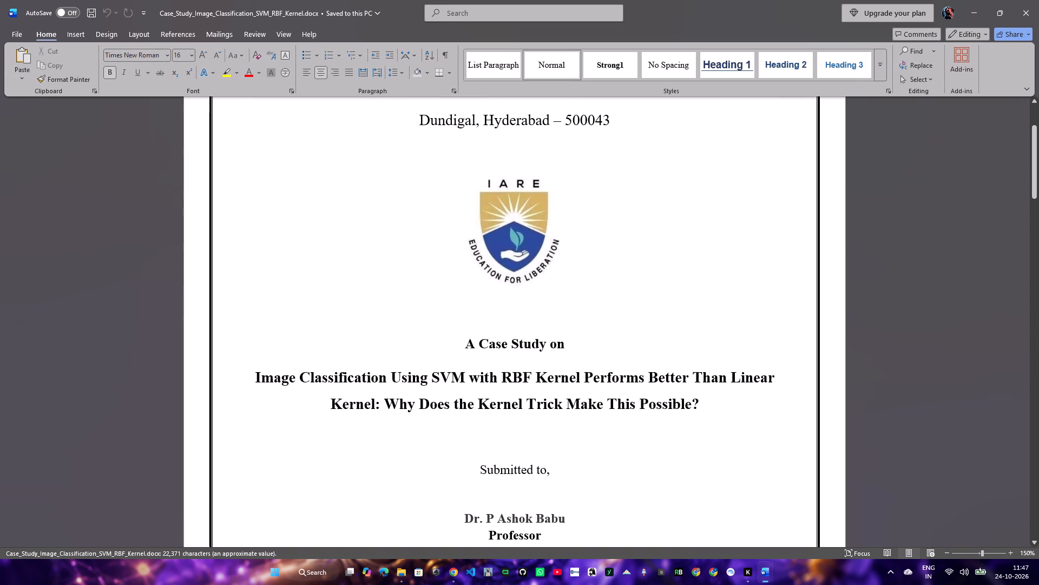
left_click(519, 251)
key("ctrl+c")
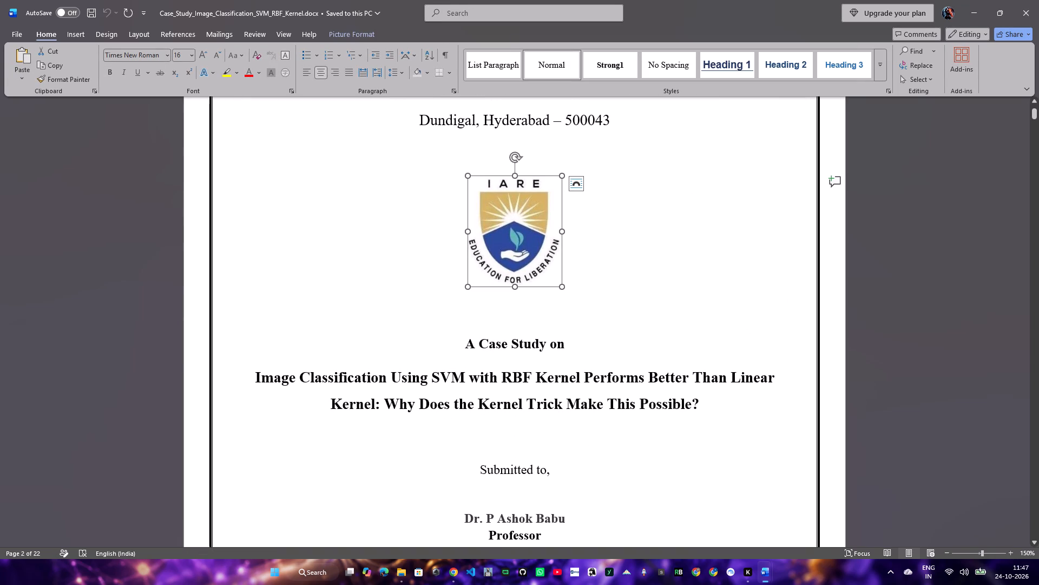
key("alt+Tab")
scroll(507, 245, "up", 20)
scroll(507, 245, "up", 16)
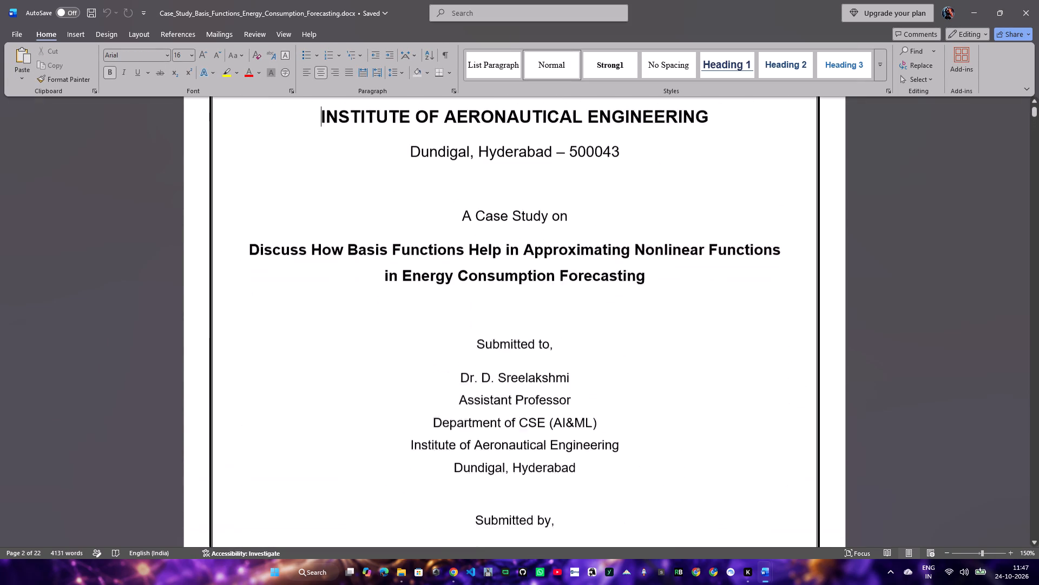
scroll(505, 243, "up", 3)
left_click(505, 267)
left_click(665, 216)
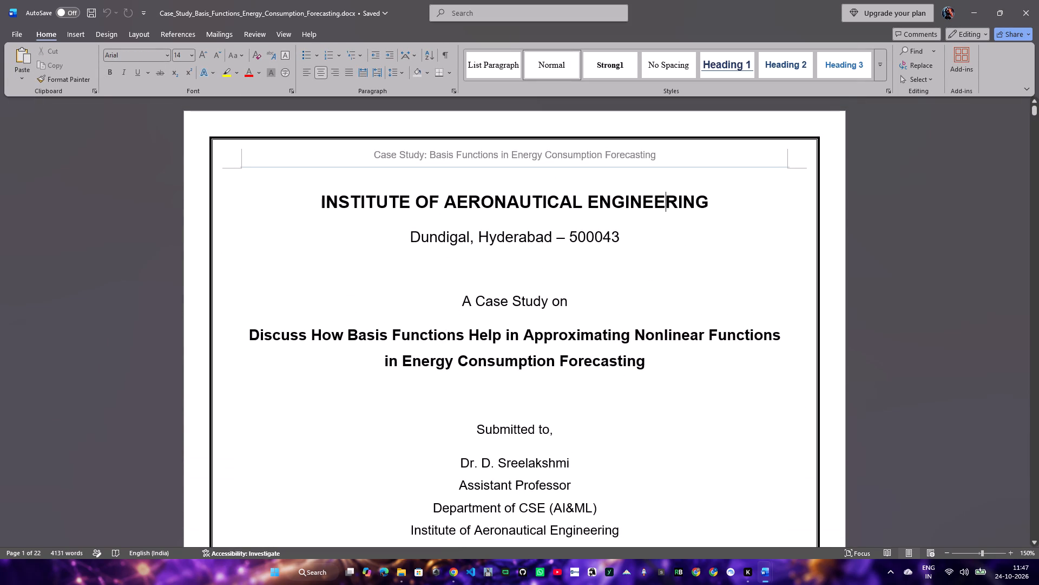
left_click(657, 229)
key("Return")
key("ctrl+v")
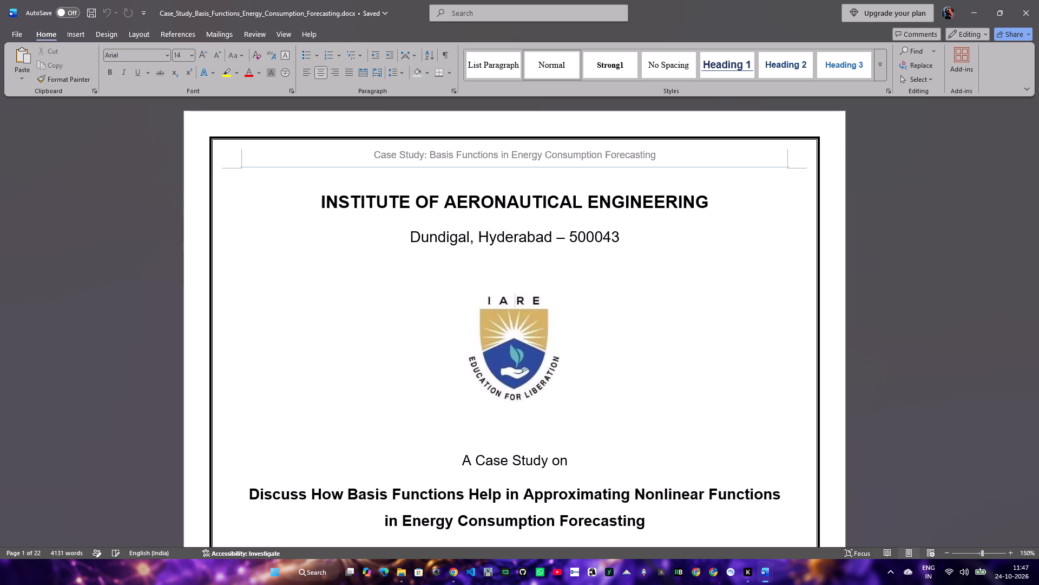
Make the line "A Case Study on" bold on the energy consumption cover page.
scroll(653, 253, "down", 7)
left_click_drag(594, 194, 436, 193)
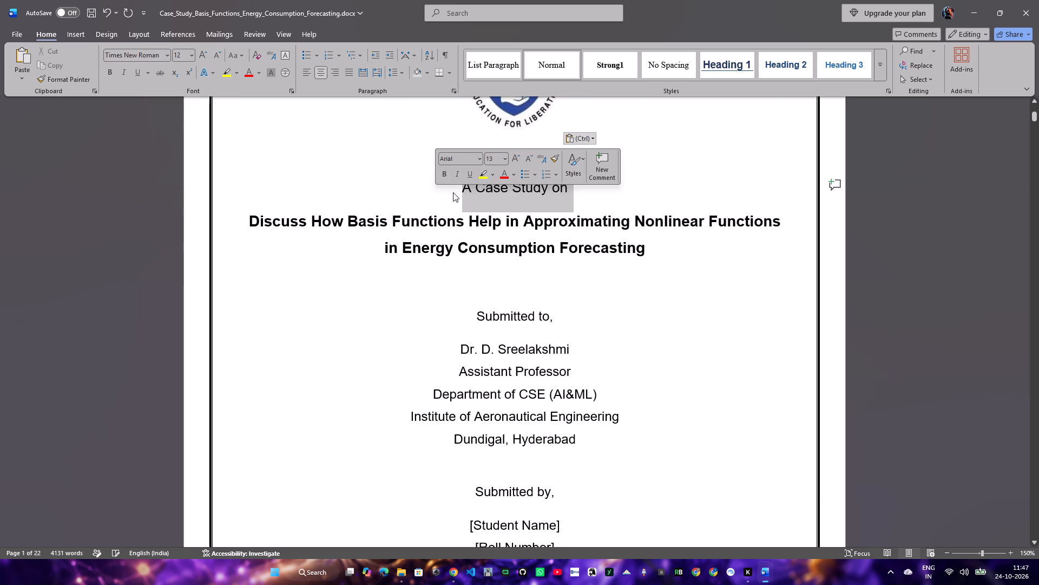
left_click(445, 173)
left_click(547, 309)
left_click_drag(565, 317, 557, 317)
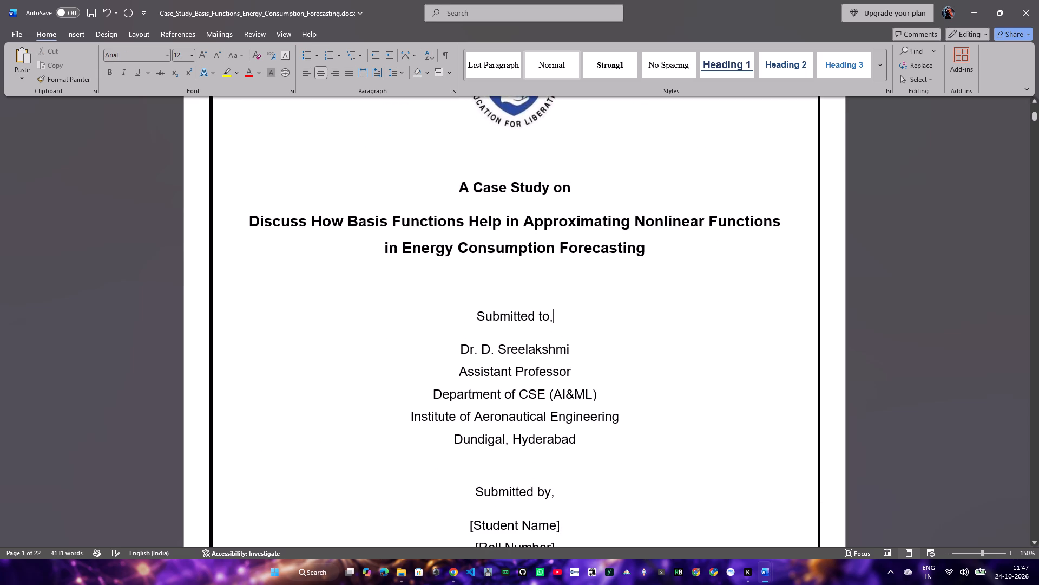
Replace the "Submitted to" professor's name and designation on the energy consumption cover page with those copied from the Image Classification case study.
key("alt+Tab")
scroll(543, 342, "down", 4)
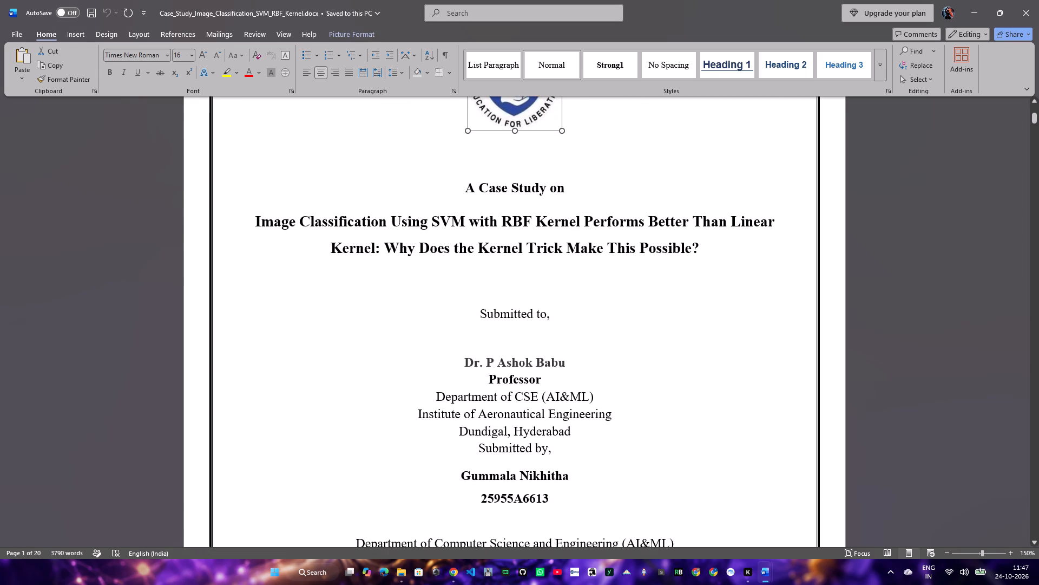
left_click_drag(553, 378, 458, 353)
key("ctrl+c")
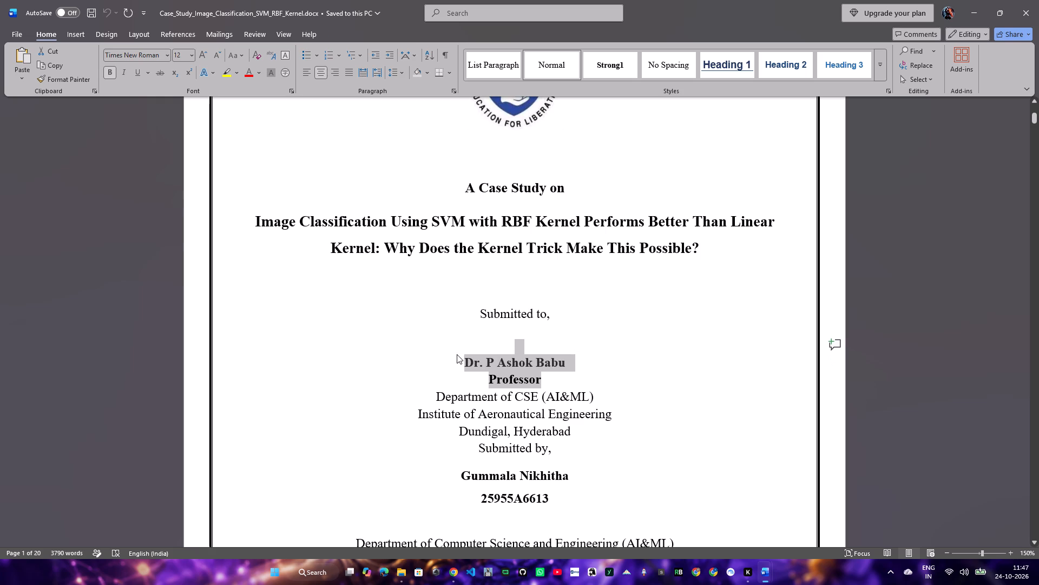
key("alt+Tab")
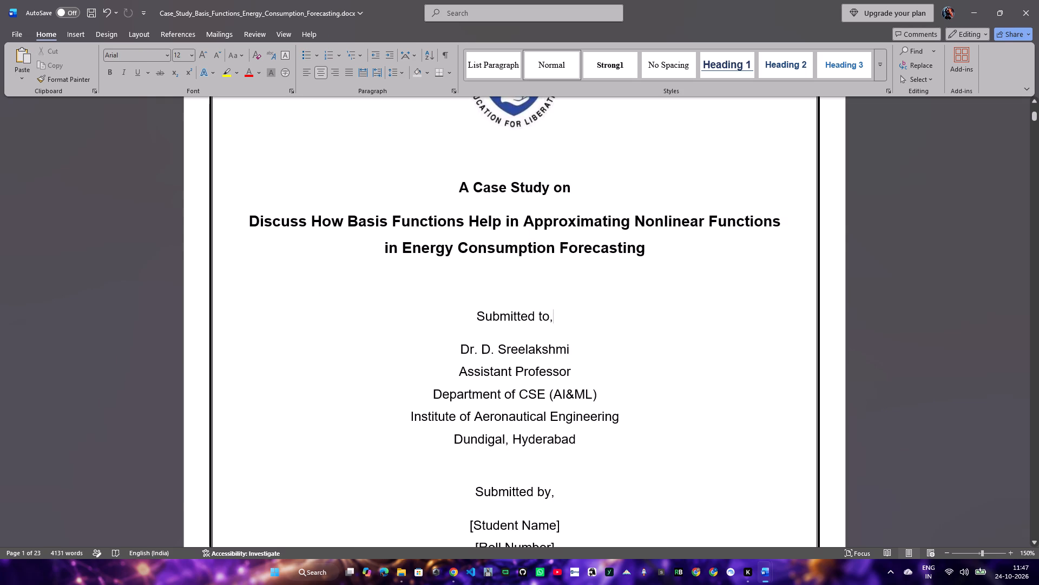
left_click_drag(573, 370, 498, 357)
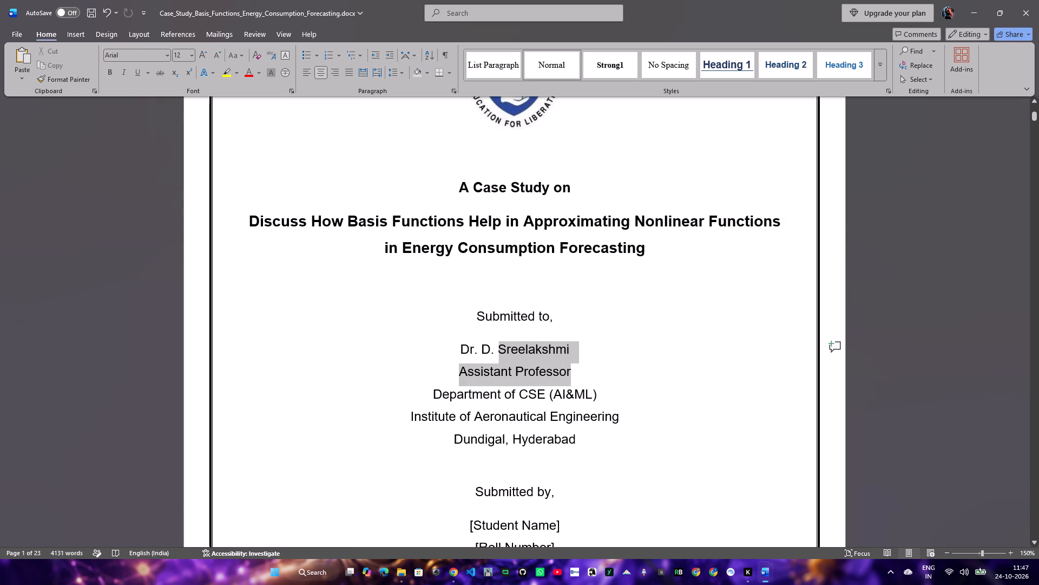
left_click_drag(498, 357, 463, 353)
left_click(558, 359)
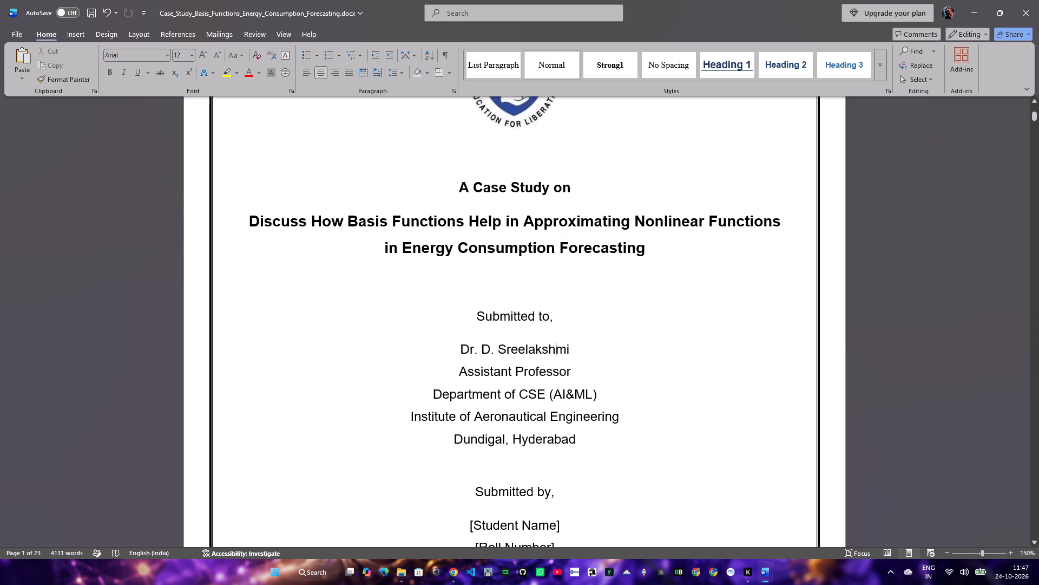
left_click_drag(569, 365, 463, 341)
left_click(538, 355)
left_click_drag(574, 369, 457, 350)
key("ctrl+v")
Remove the blank line between "Submitted to," and the professor's name on the energy consumption cover page.
scroll(550, 373, "down", 10)
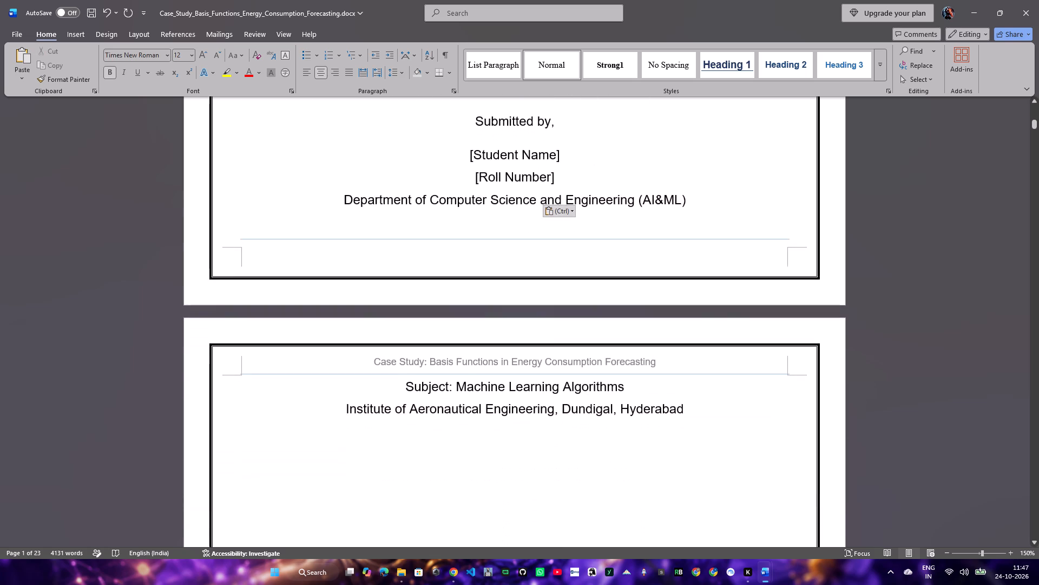
scroll(561, 333, "down", 1)
scroll(561, 333, "up", 11)
left_click(510, 334)
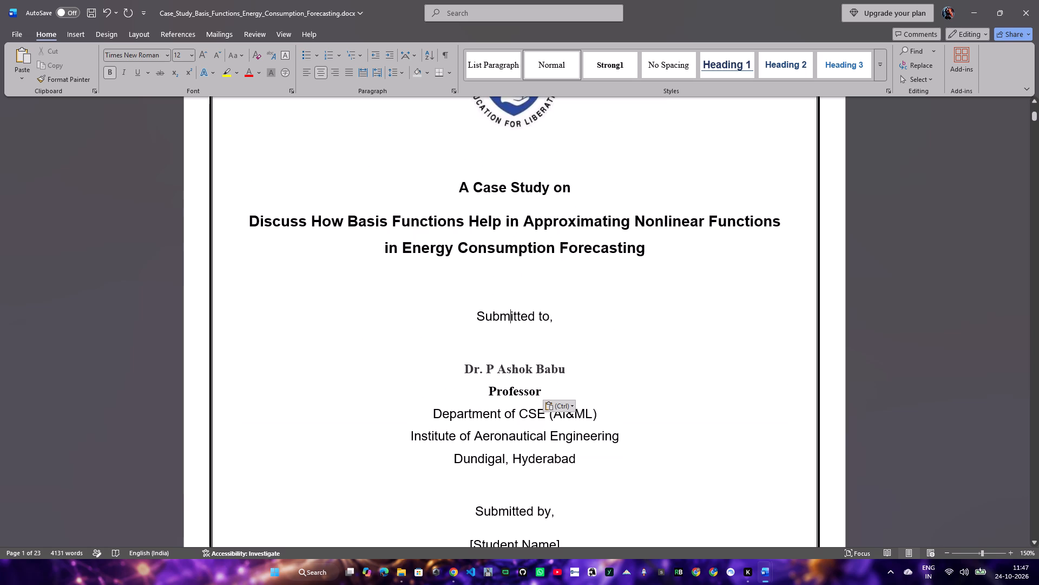
left_click(477, 359)
left_click(468, 367)
key("BackSpace")
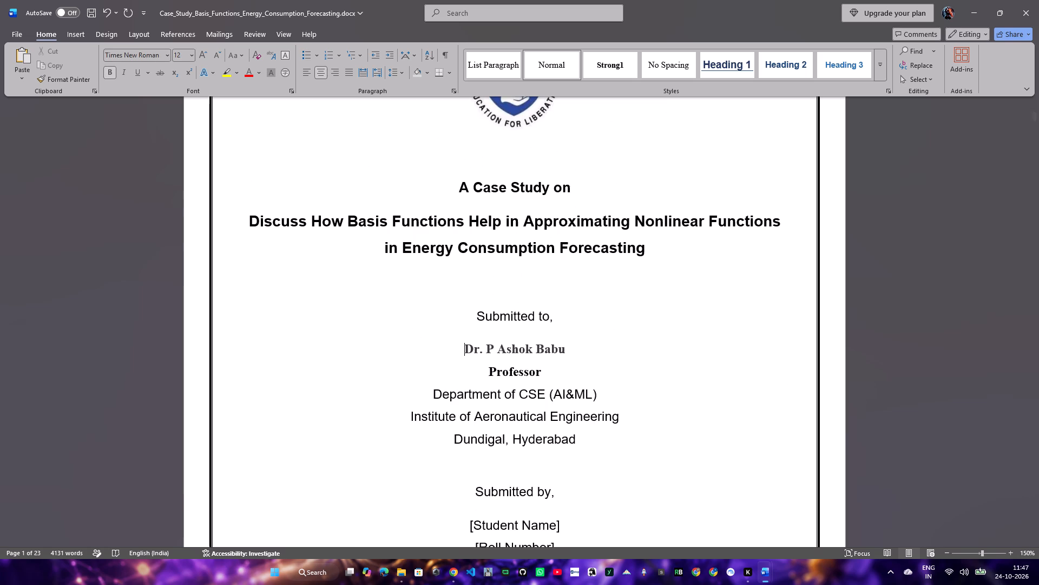
Replace the student name and roll number placeholders under "Submitted by," with those copied from the Image Classification cover page, removing leftover line and bracket.
scroll(443, 348, "down", 6)
scroll(483, 323, "up", 3)
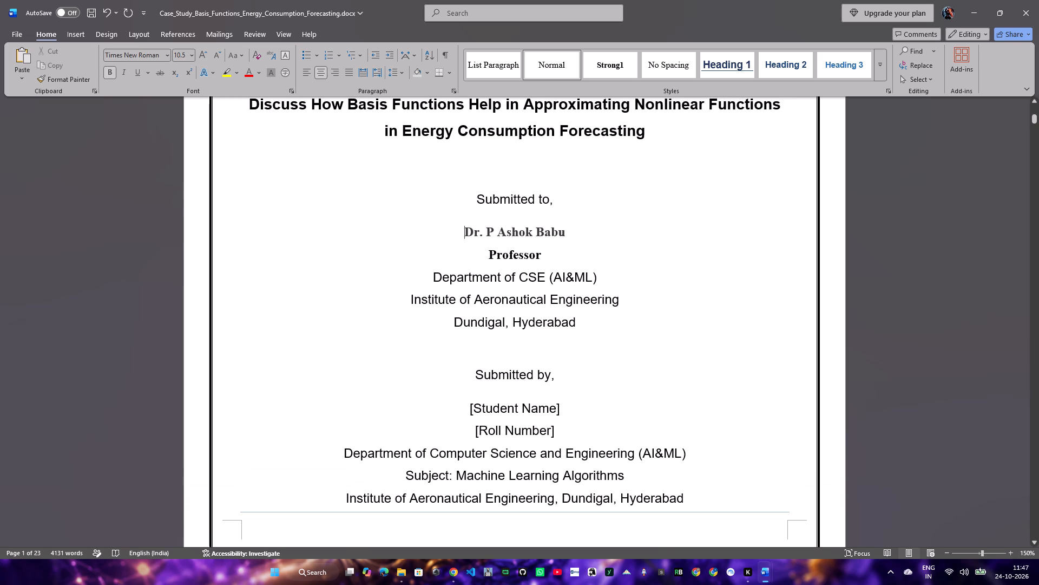
key("alt+Tab")
scroll(569, 386, "down", 5)
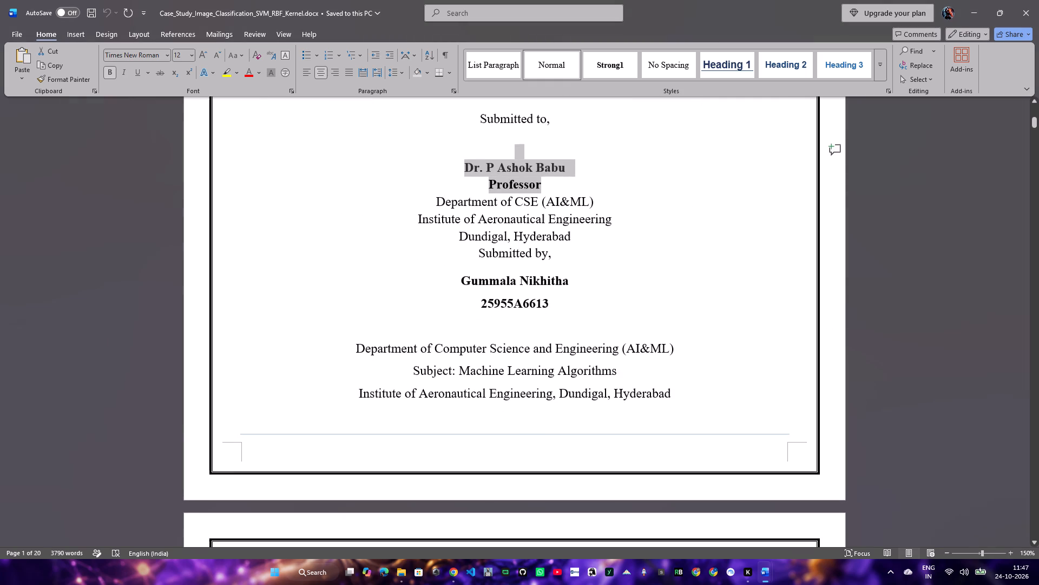
left_click_drag(575, 302, 444, 281)
key("ctrl+c")
key("alt+Tab")
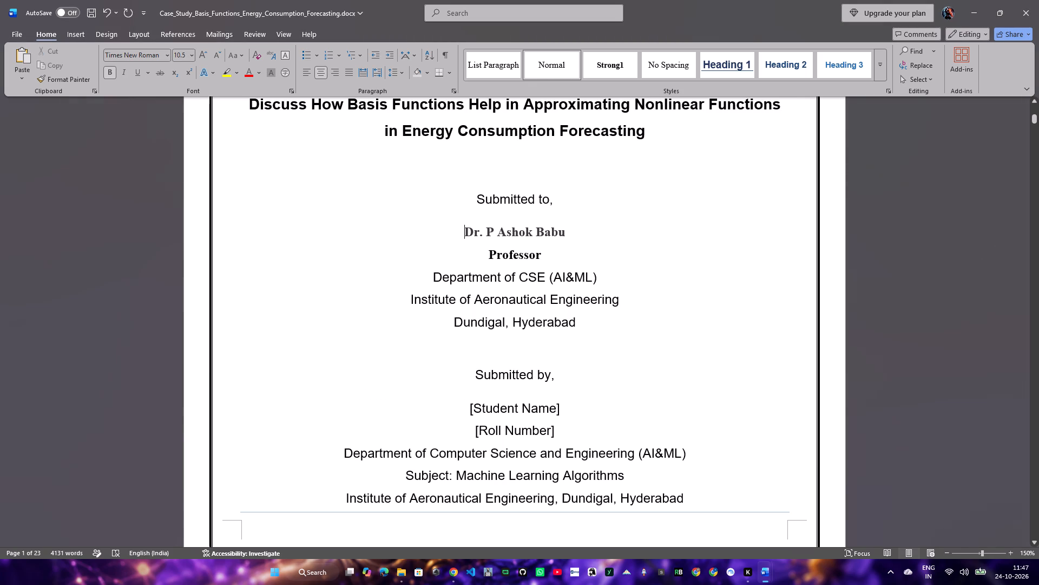
left_click_drag(566, 433, 486, 403)
key("ctrl+v")
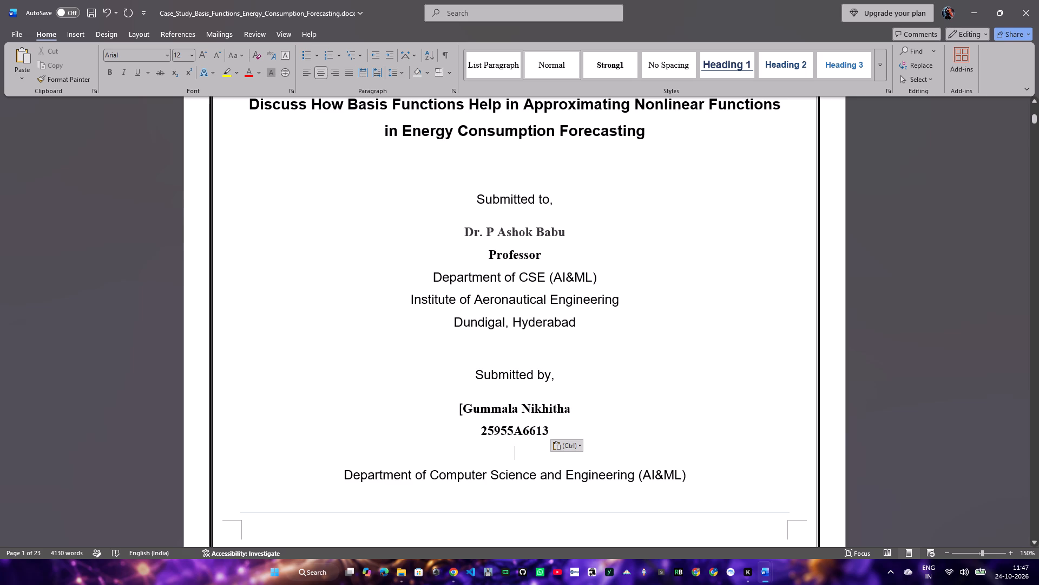
key("BackSpace")
key("BackSpace")
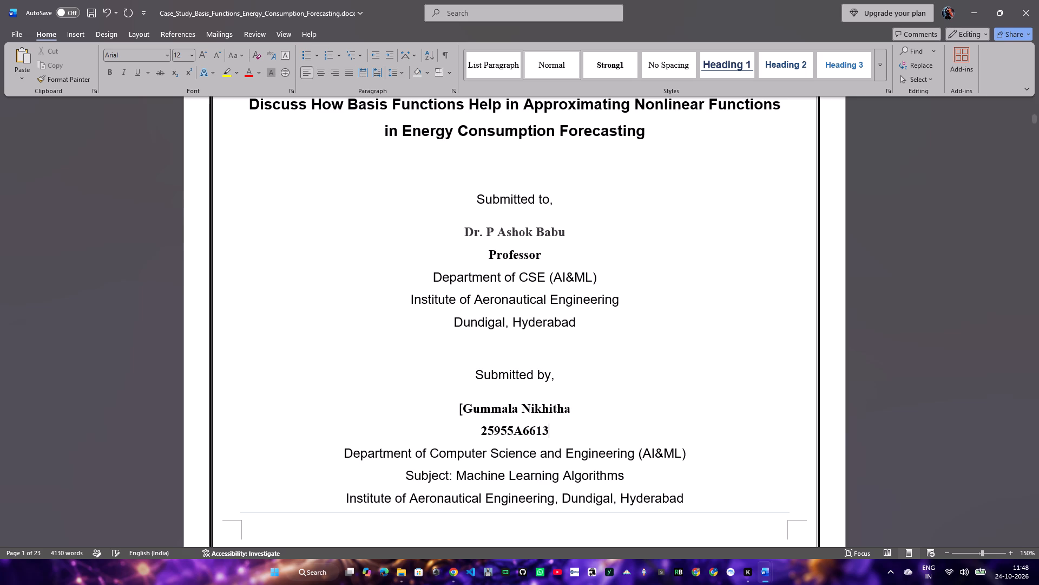
left_click(466, 406)
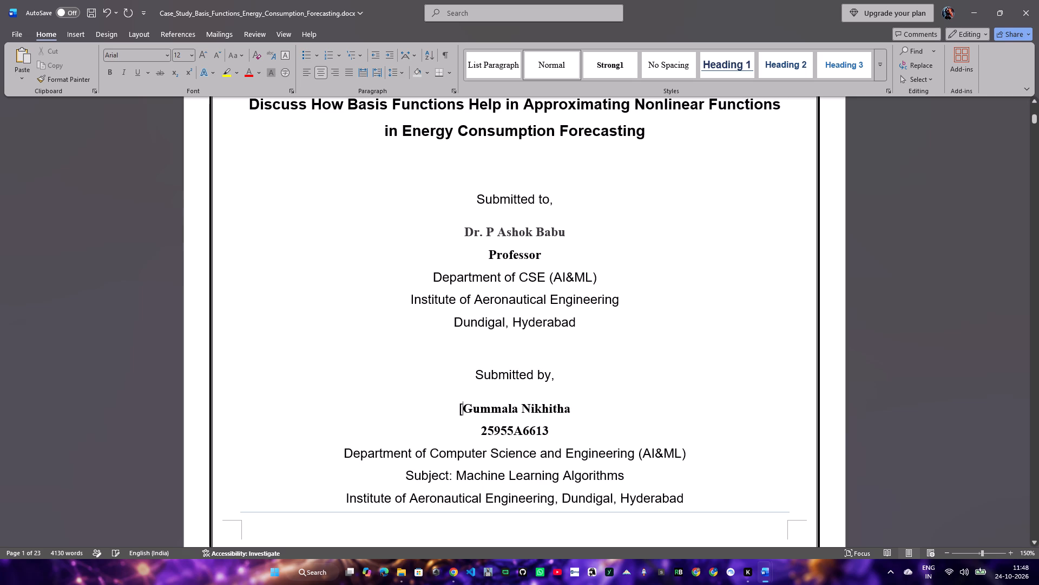
key("BackSpace")
Replace the copied student name under "Submitted by," with the energy consumption case study author's name.
key("ctrl+Right")
key("ctrl+Right")
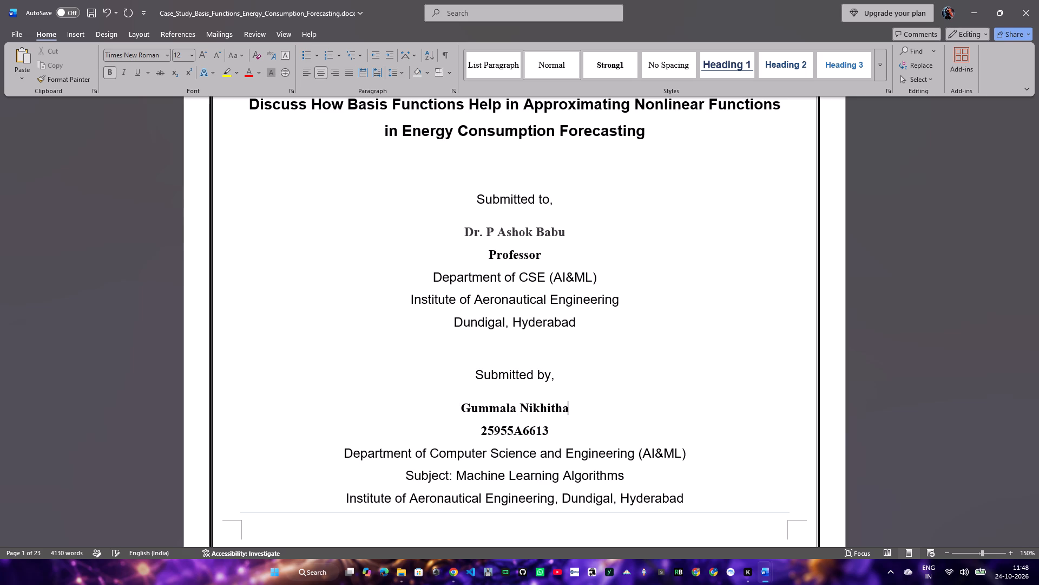
key("shift+BackSpace")
key("shift+BackSpace")
key("shift+BackSpace")
key("shift+BackSpace")
key("shift+BackSpace")
key("shift+BackSpace")
key("shift+BackSpace")
key("shift+BackSpace")
key("shift+BackSpace")
key("shift+BackSpace")
key("shift+BackSpace")
key("shift+BackSpace")
key("shift+BackSpace")
key("shift+BackSpace")
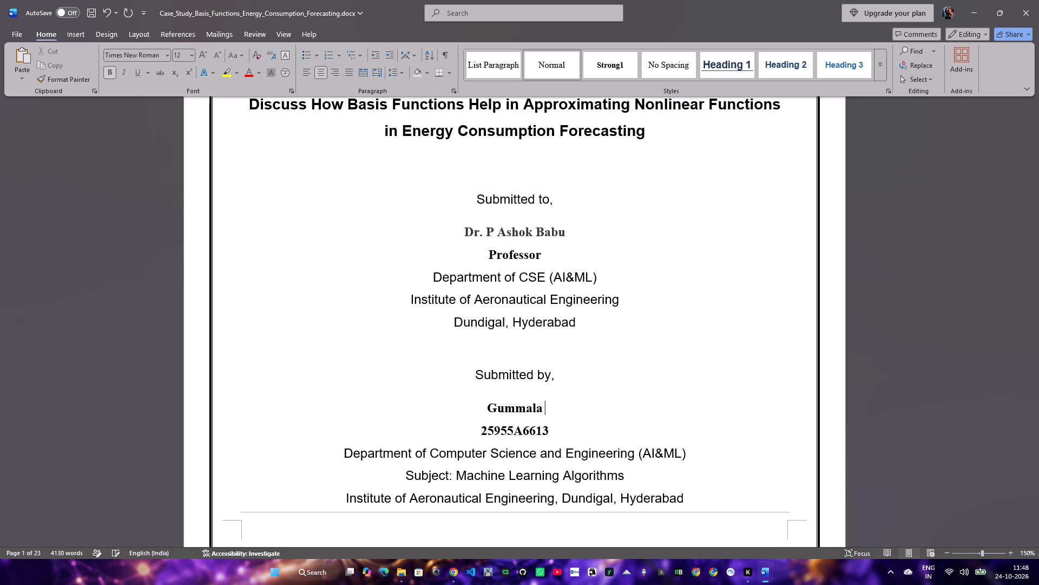
key("shift+BackSpace")
key("shift+BackSpace")
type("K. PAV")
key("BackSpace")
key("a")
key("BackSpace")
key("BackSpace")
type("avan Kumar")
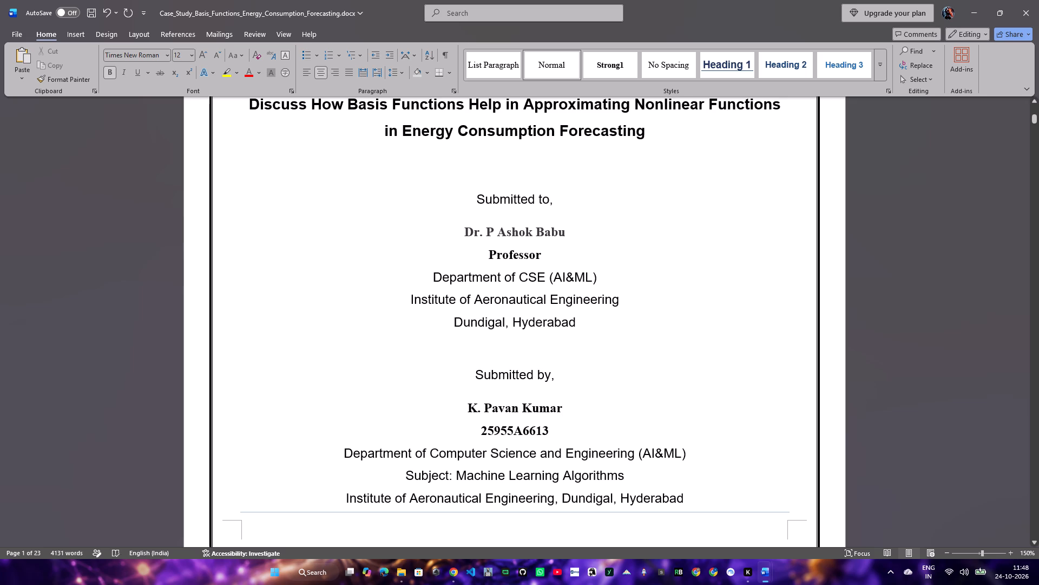
Change the last digit of the roll number on the Image Classification cover page to 2 and save that document.
left_click(550, 430)
key("alt+Tab")
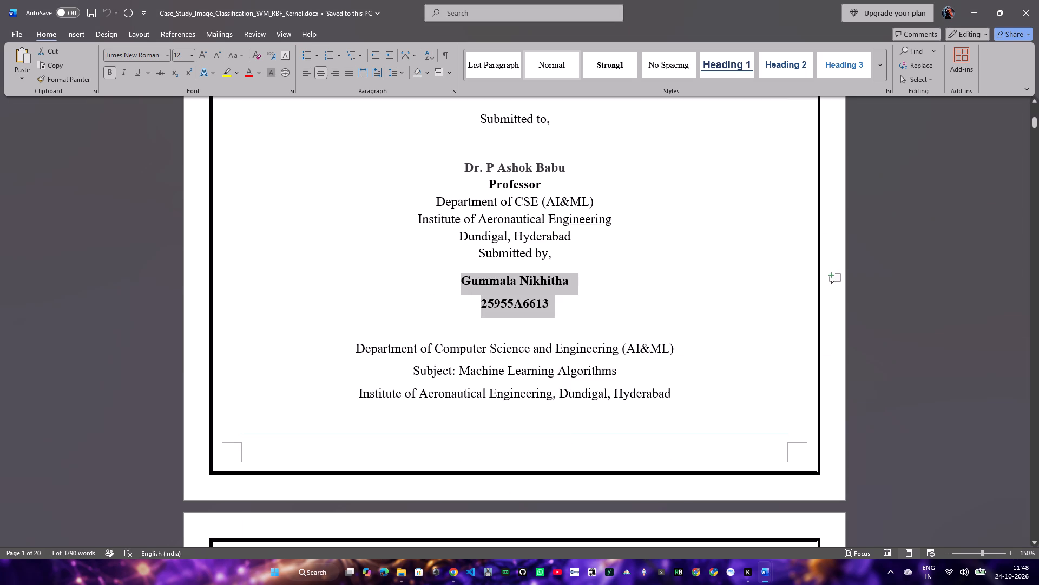
left_click(556, 304)
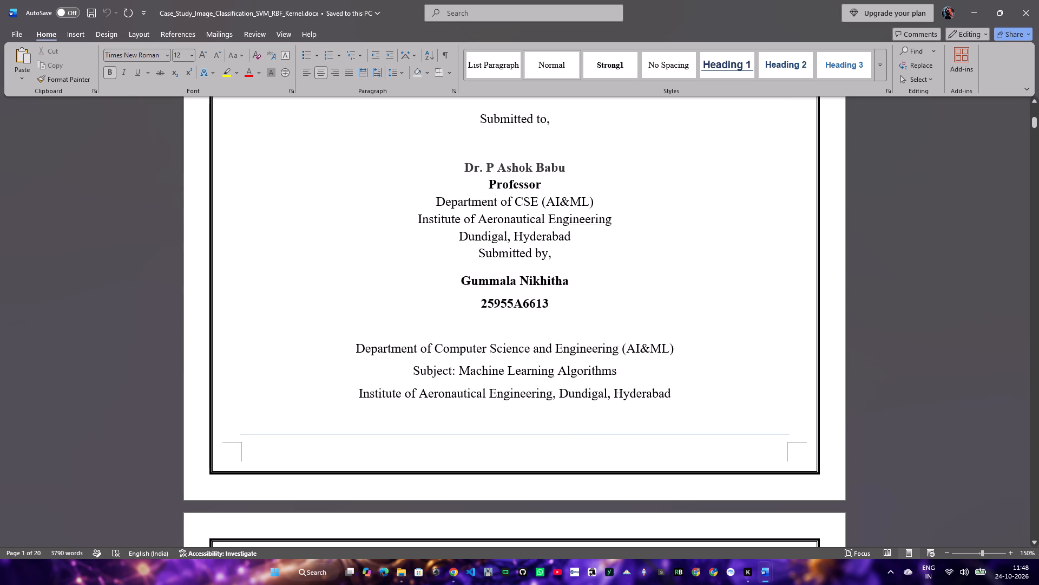
key("BackSpace")
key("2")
key("ctrl+s")
Save the Image Classification case study into the aat1ddocuments folder under the same name, replacing the existing file.
scroll(647, 253, "up", 1)
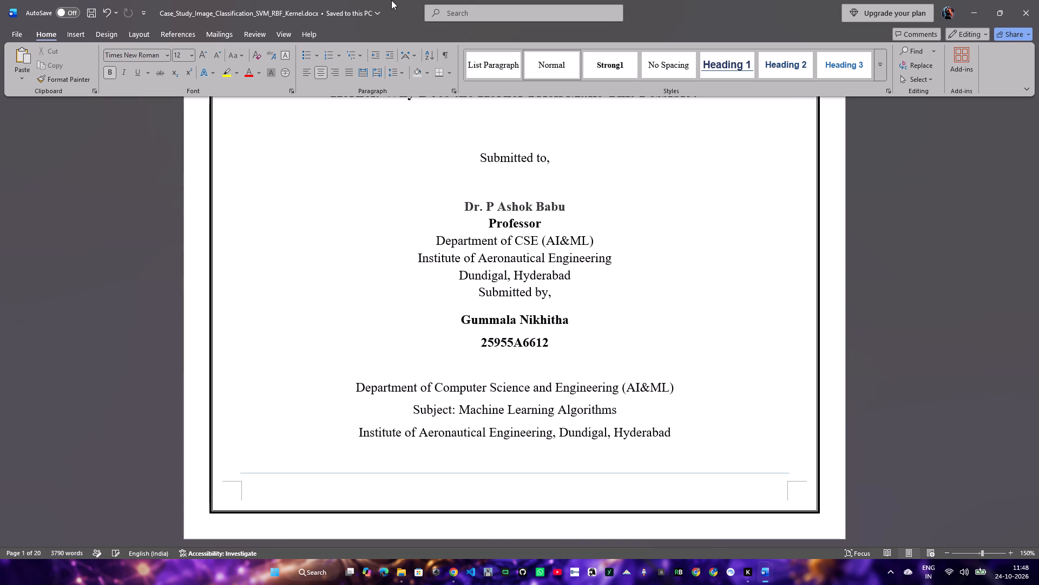
left_click(348, 13)
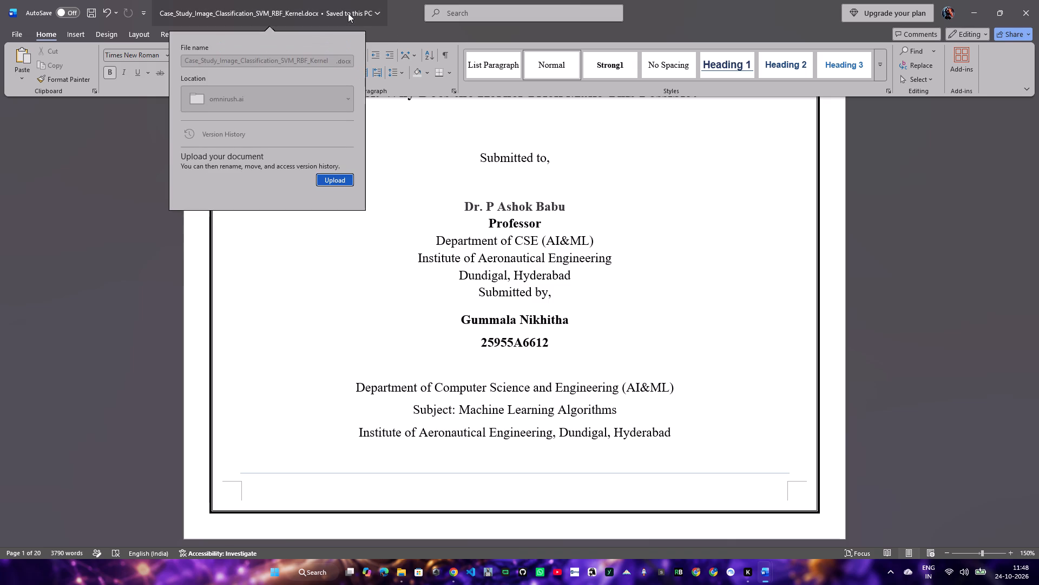
left_click(490, 213)
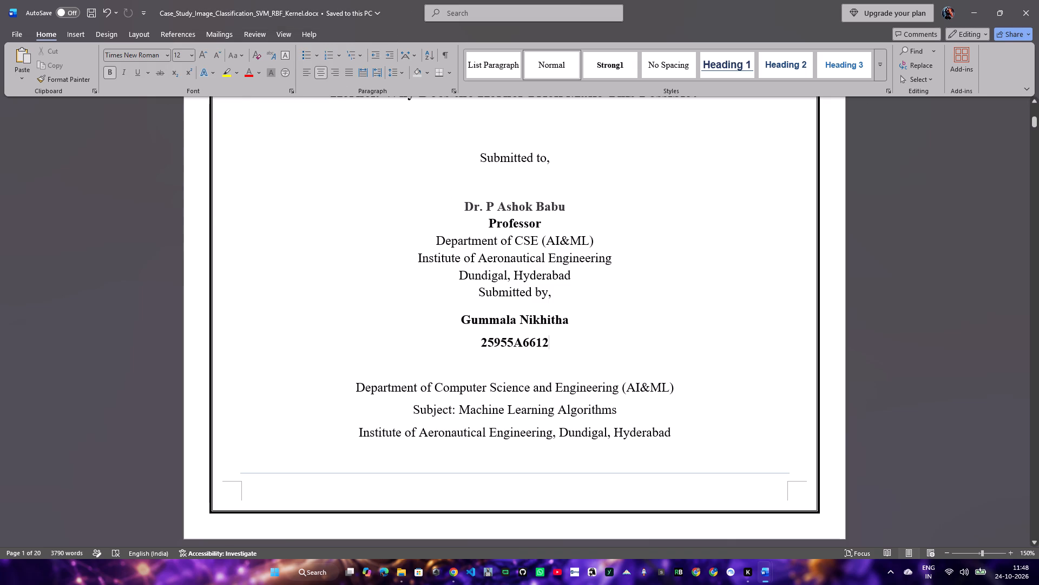
left_click(22, 41)
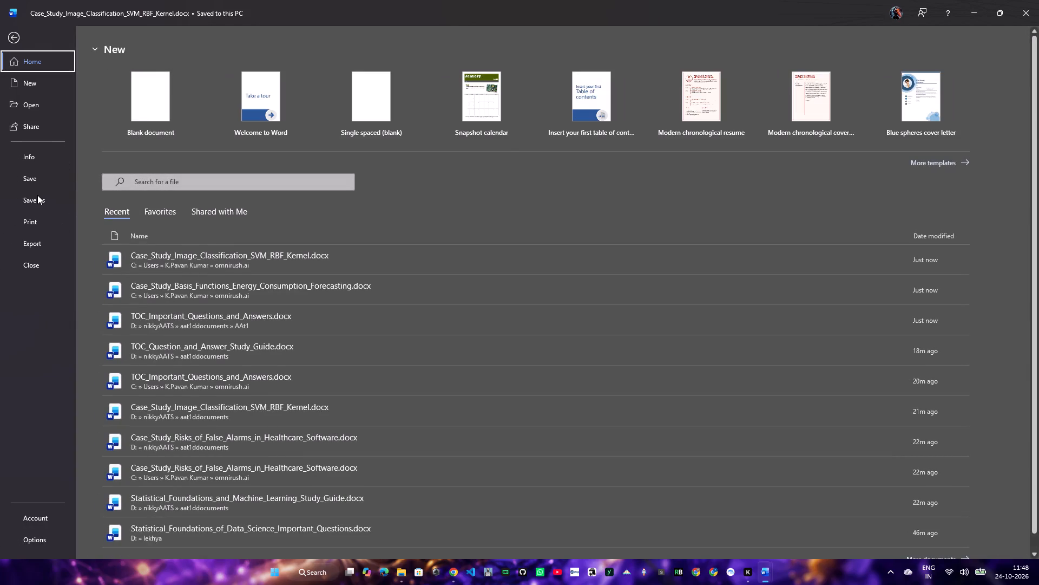
left_click(37, 195)
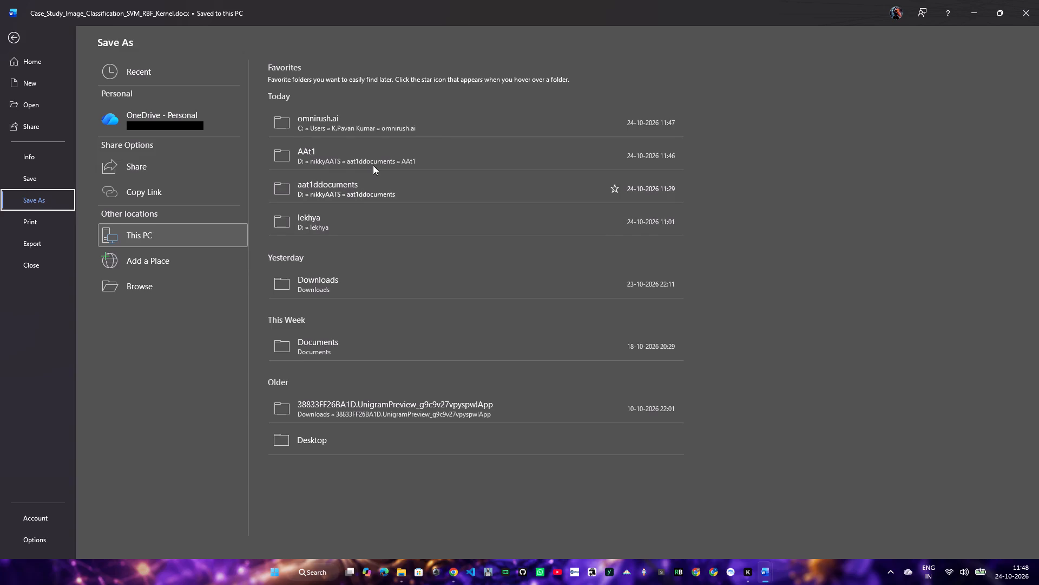
left_click(377, 186)
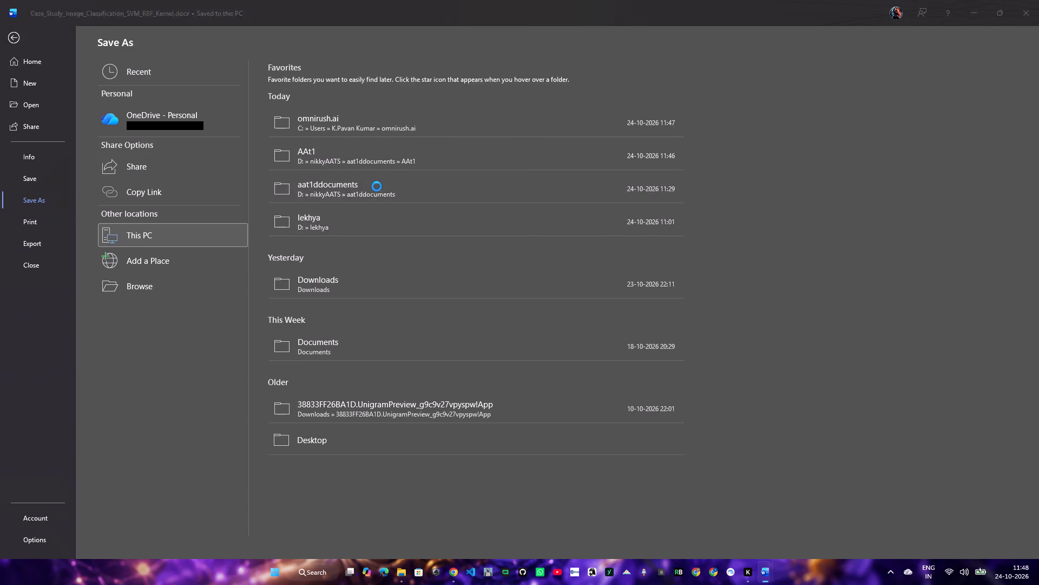
left_click(430, 283)
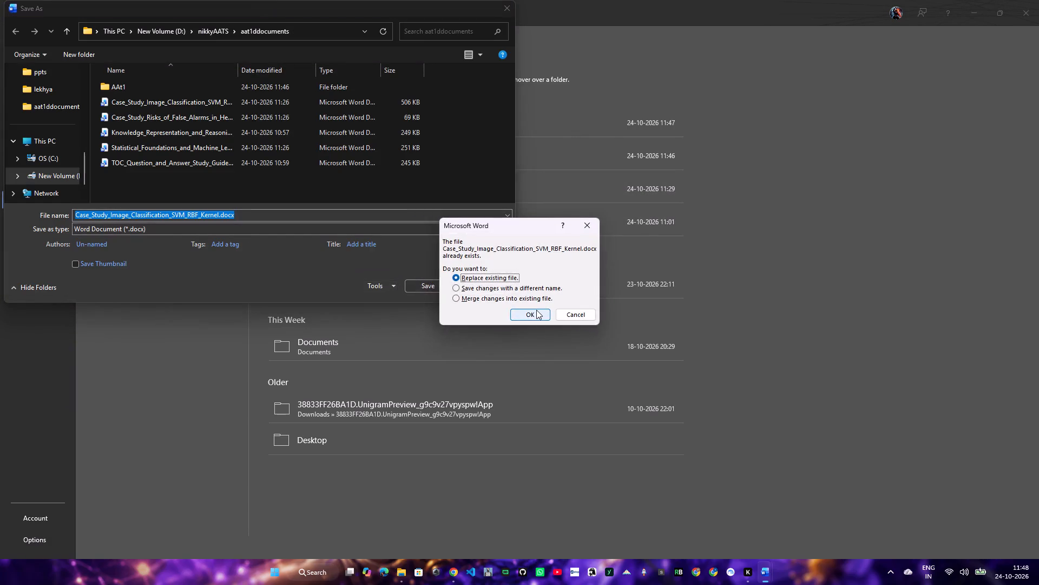
left_click(537, 310)
Put the Image Classification document away and return to the energy consumption case study.
scroll(544, 303, "down", 3)
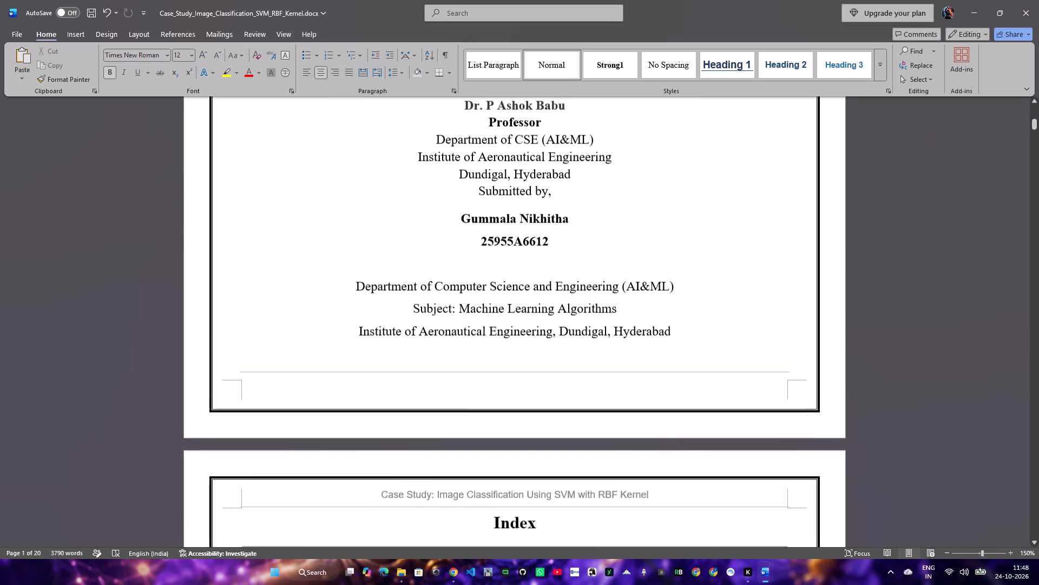
scroll(376, 503, "down", 7)
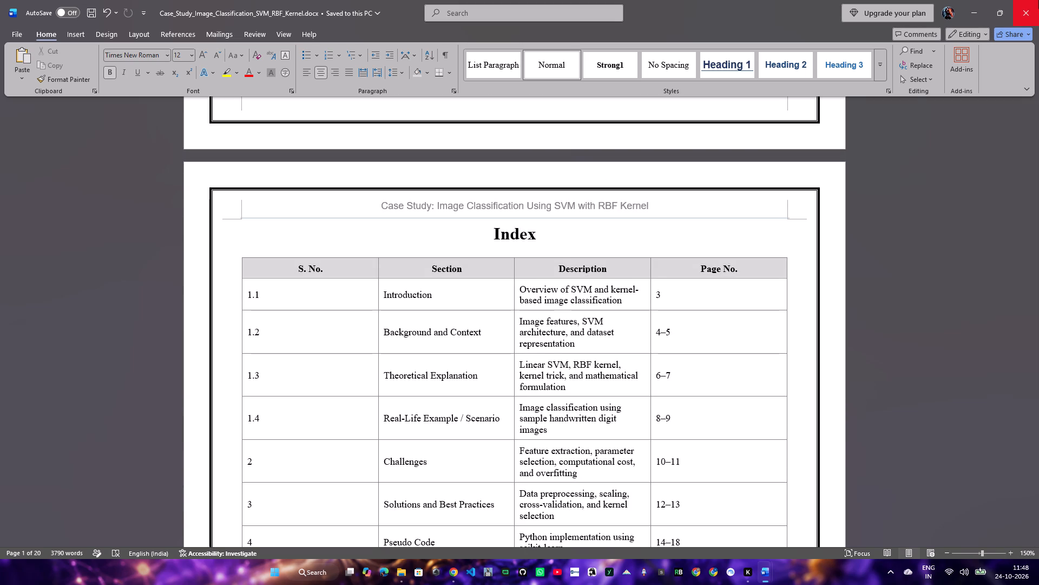
left_click(963, 2)
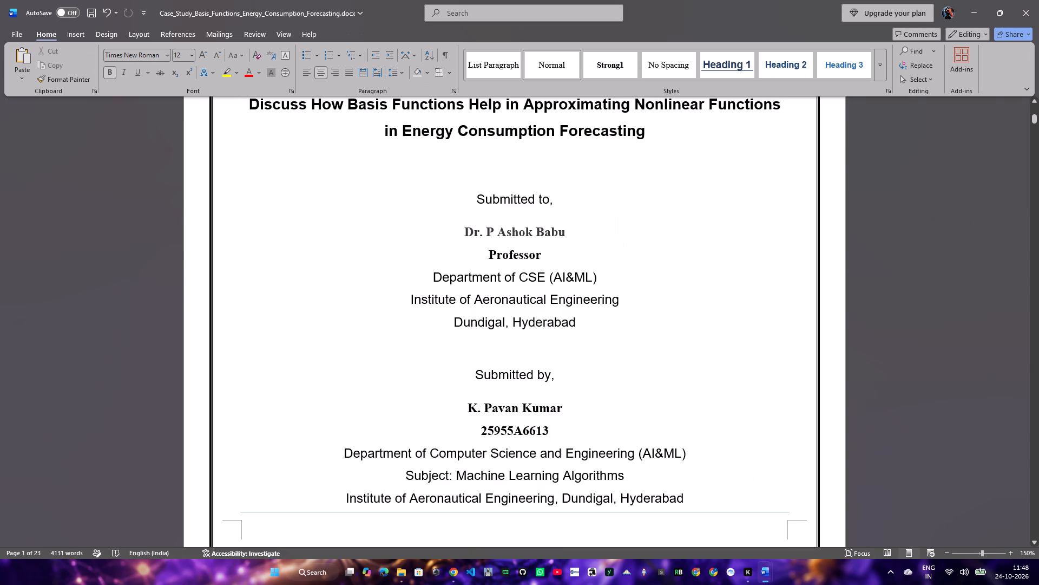
Delete the blank page between the cover page and the Index of the energy consumption case study.
scroll(498, 286, "up", 4)
scroll(573, 305, "up", 2)
scroll(567, 342, "down", 20)
scroll(562, 357, "down", 7)
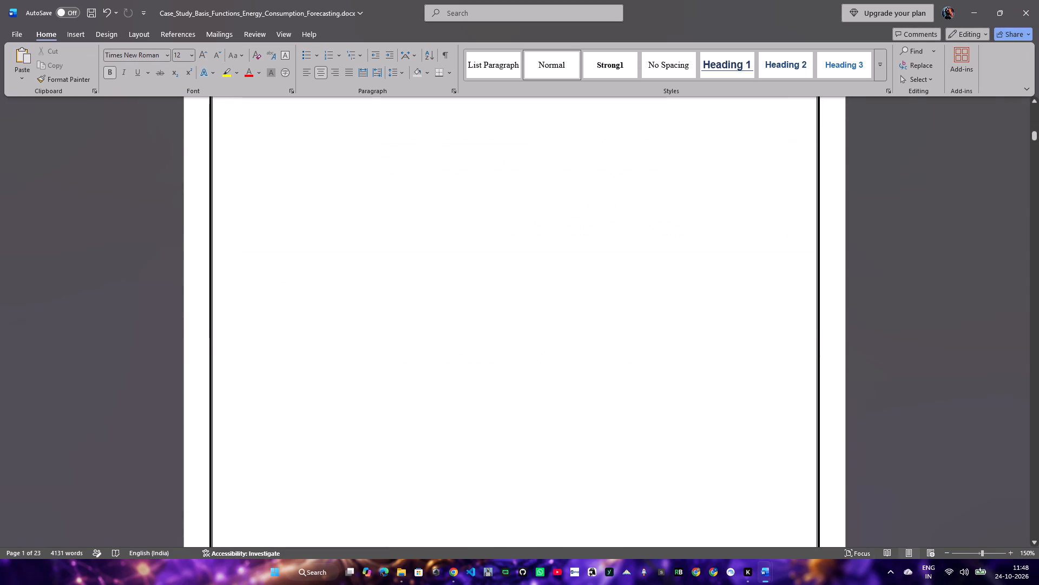
scroll(562, 358, "down", 5)
scroll(562, 358, "up", 15)
scroll(435, 344, "up", 6)
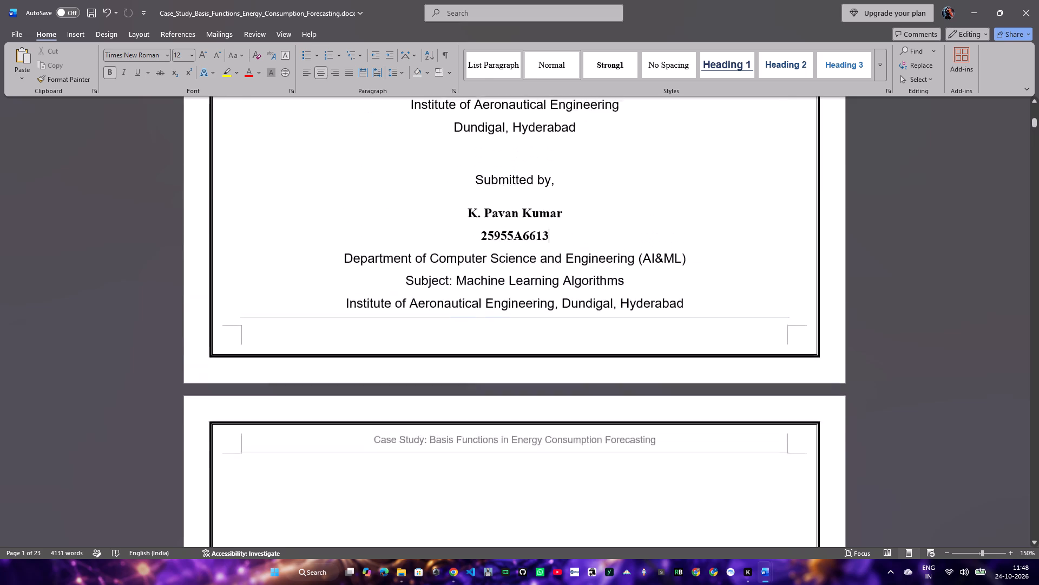
scroll(438, 344, "up", 1)
scroll(438, 349, "down", 7)
left_click(343, 347)
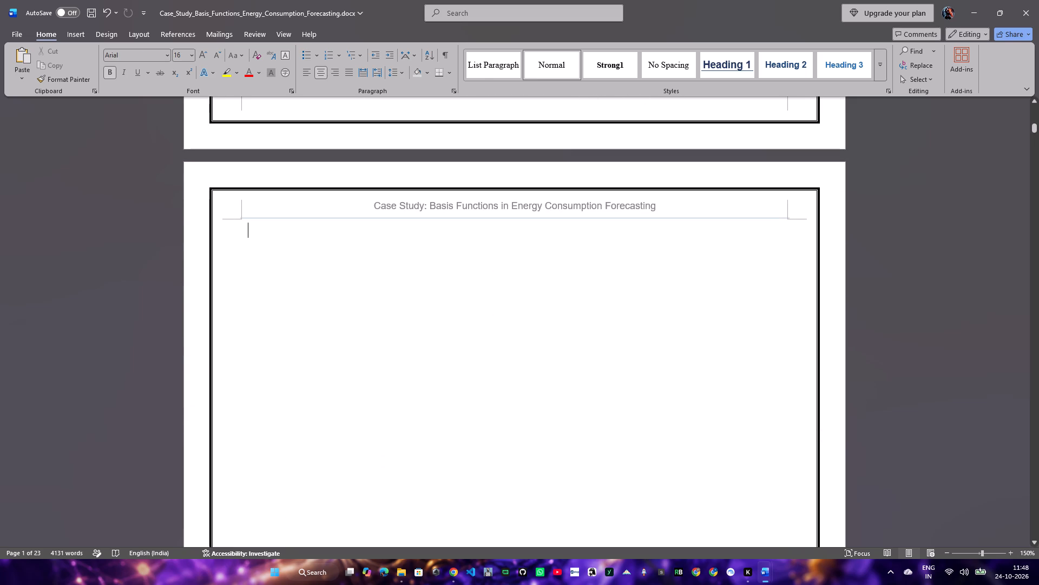
key("BackSpace")
key("BackSpace")
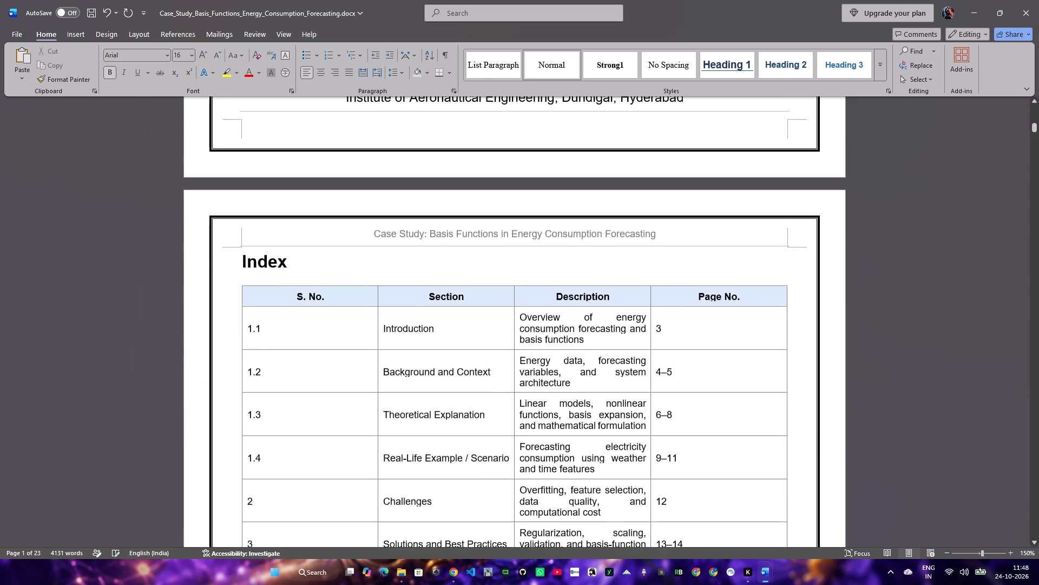
Centre the "Index" heading above the contents table.
left_click(275, 264)
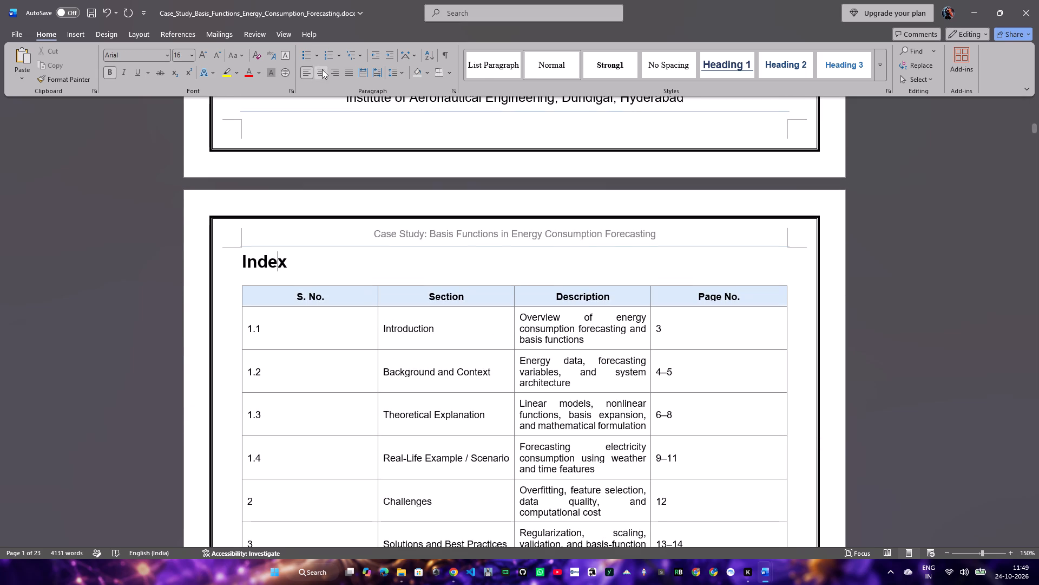
left_click(322, 69)
Left-align the entries in the Description column of the index table.
scroll(515, 272, "down", 5)
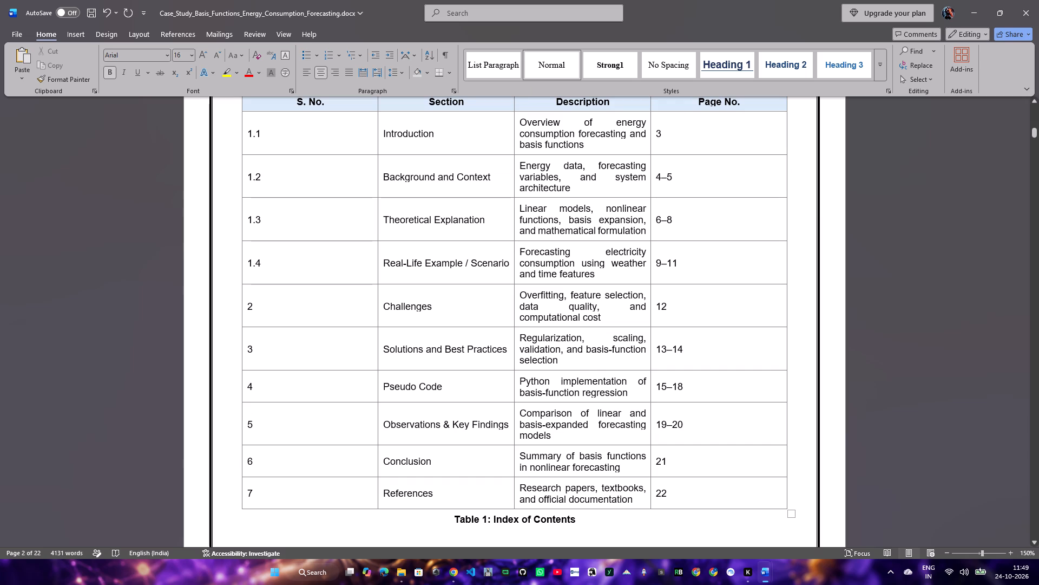
left_click_drag(524, 118, 650, 510)
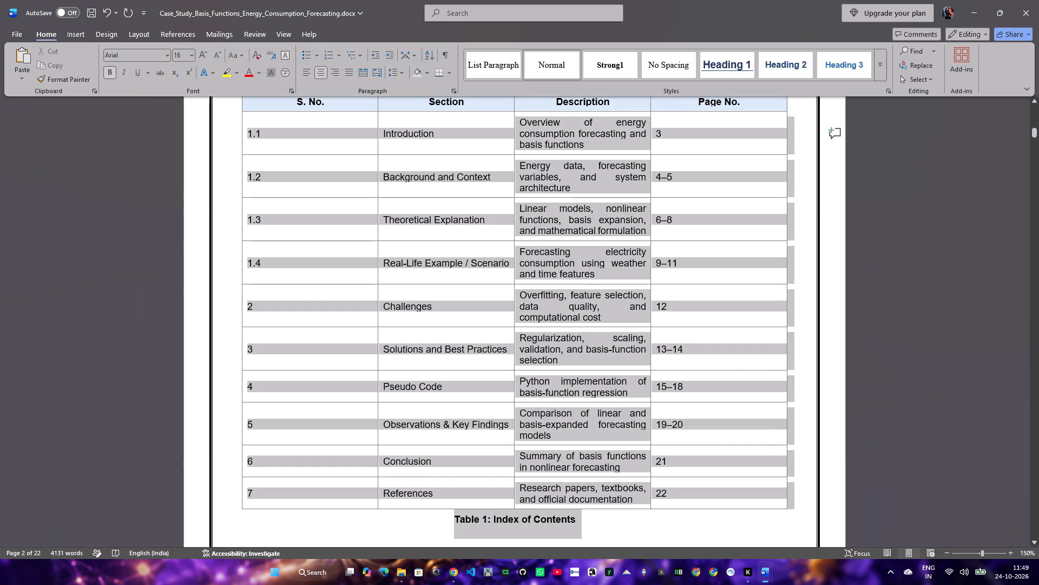
left_click_drag(650, 510, 624, 485)
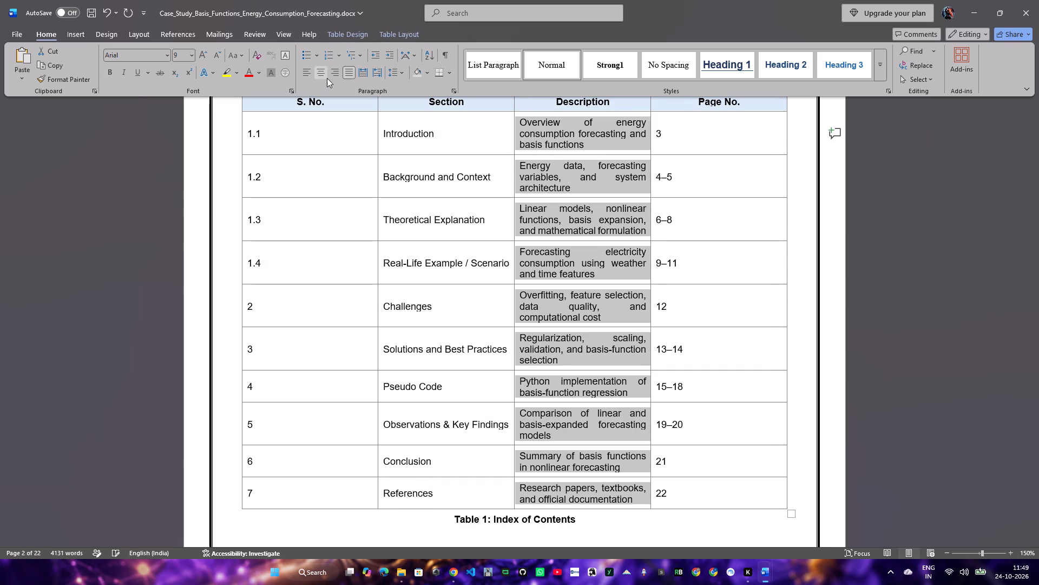
left_click(293, 75)
left_click(300, 74)
left_click(264, 138)
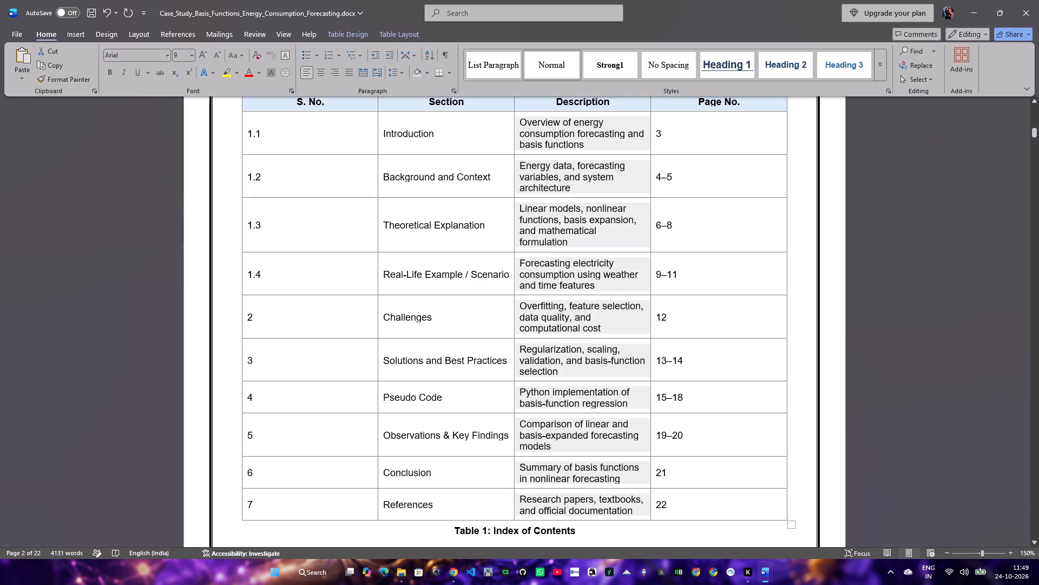
Centre the entries in the S. No. and Page No. columns of the index table.
left_click_drag(249, 135, 320, 504)
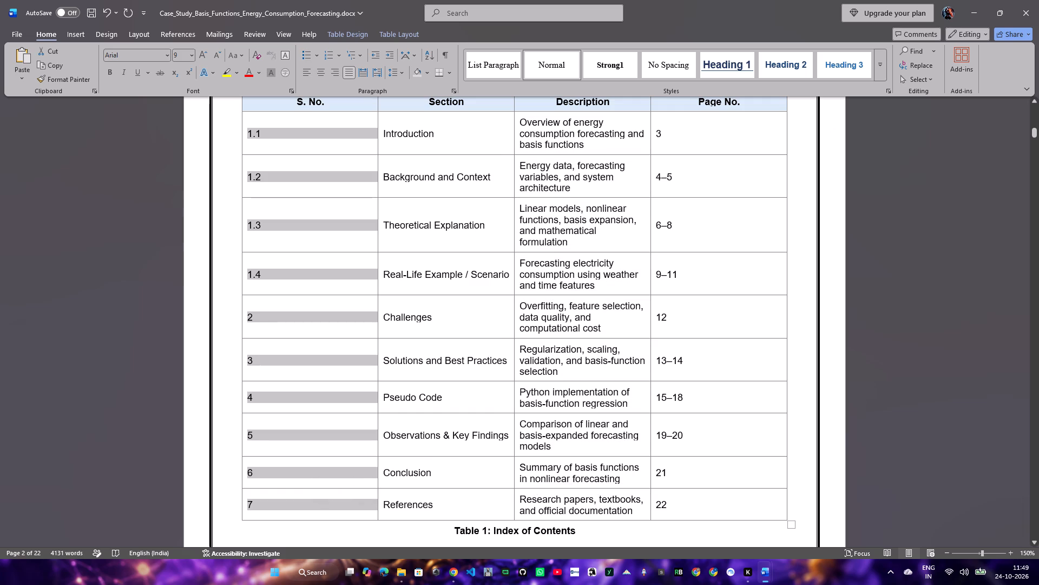
left_click_drag(654, 134, 695, 511, "ctrl")
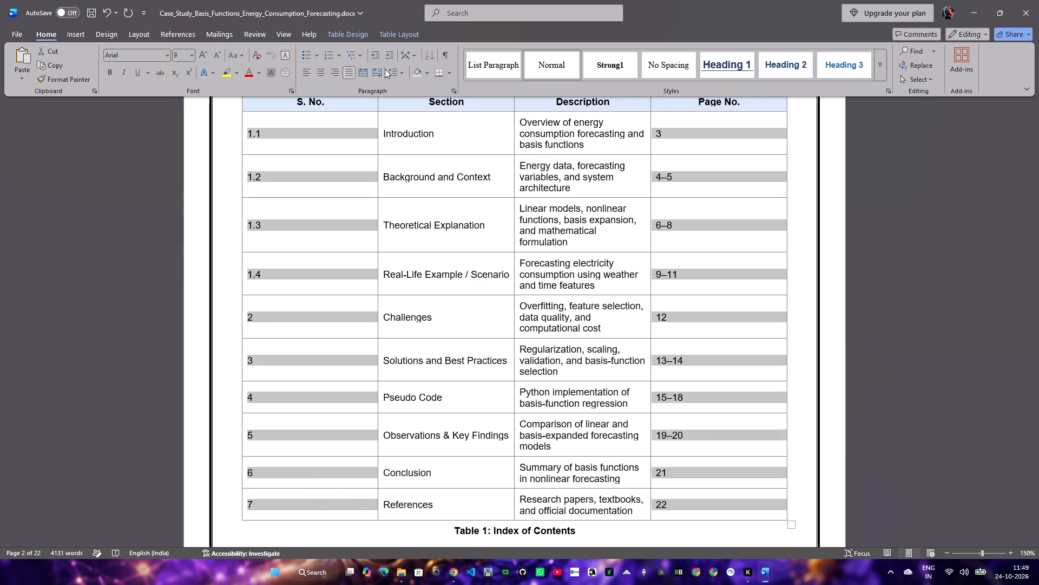
left_click(322, 74)
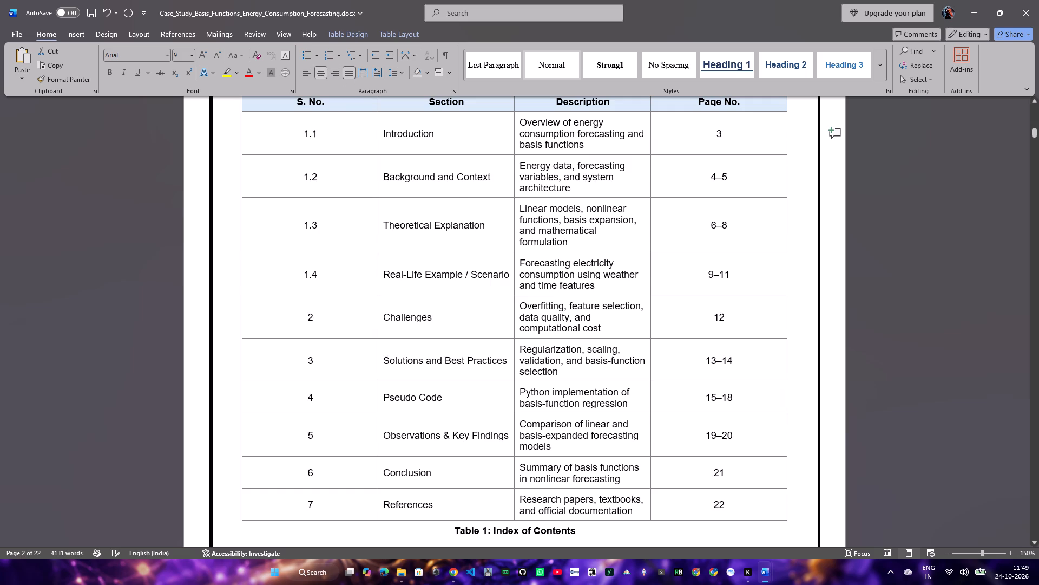
scroll(549, 228, "down", 10)
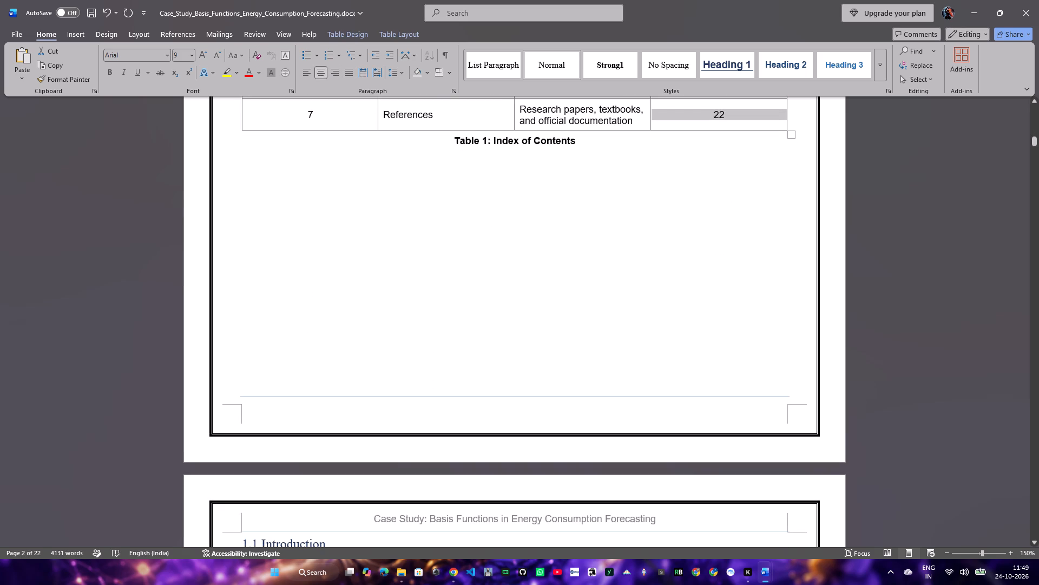
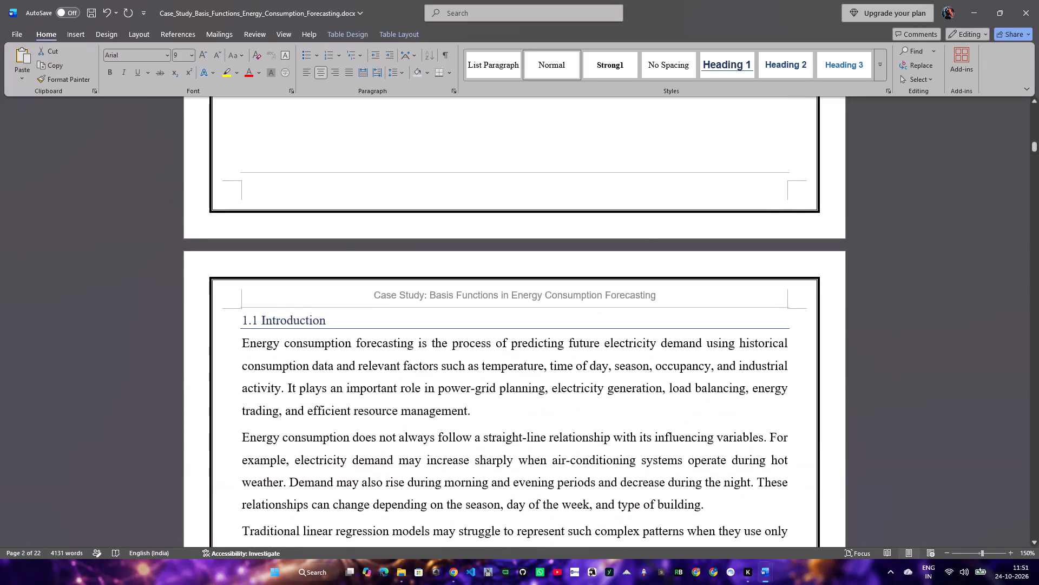
Bold the "1.1 Introduction" heading in the energy consumption case study.
scroll(543, 391, "down", 8)
scroll(431, 298, "up", 5)
left_click_drag(334, 187, 192, 191)
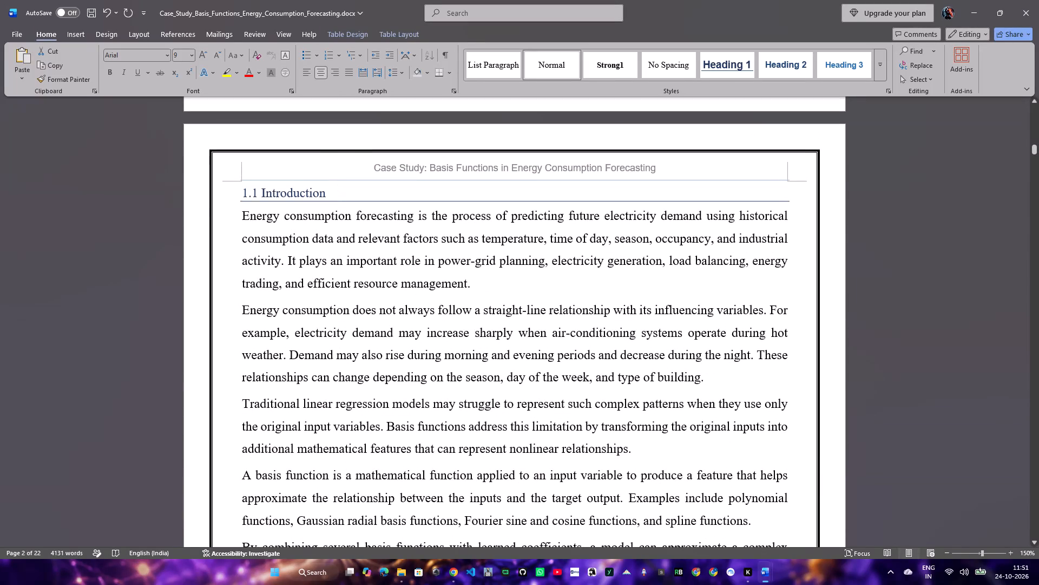
left_click_drag(192, 191, 156, 193)
left_click(167, 173)
left_click(304, 250)
Bold the headings "1.2 Background and Context" and "1.2.1 Energy Consumption Forecasting".
scroll(307, 249, "down", 10)
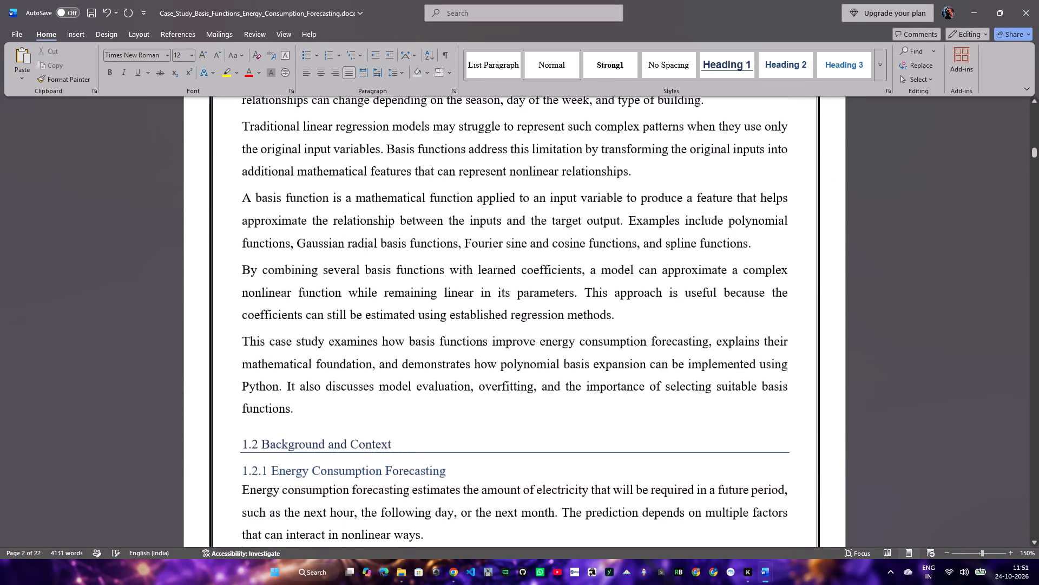
scroll(309, 261, "down", 12)
scroll(311, 271, "up", 1)
scroll(313, 267, "down", 3)
scroll(317, 257, "up", 5)
left_click_drag(403, 291, 260, 294)
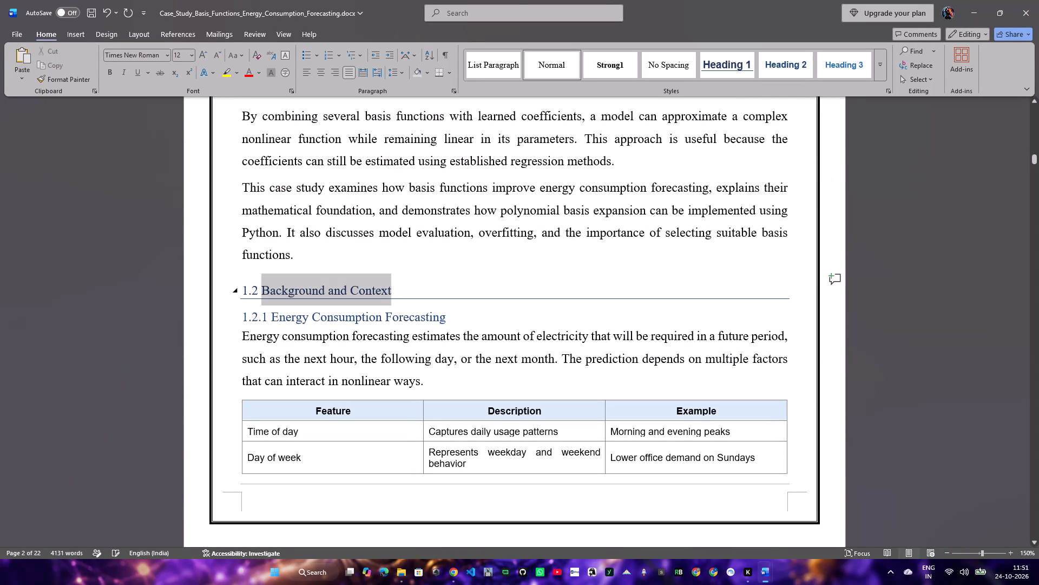
left_click_drag(260, 294, 243, 294)
left_click(257, 276)
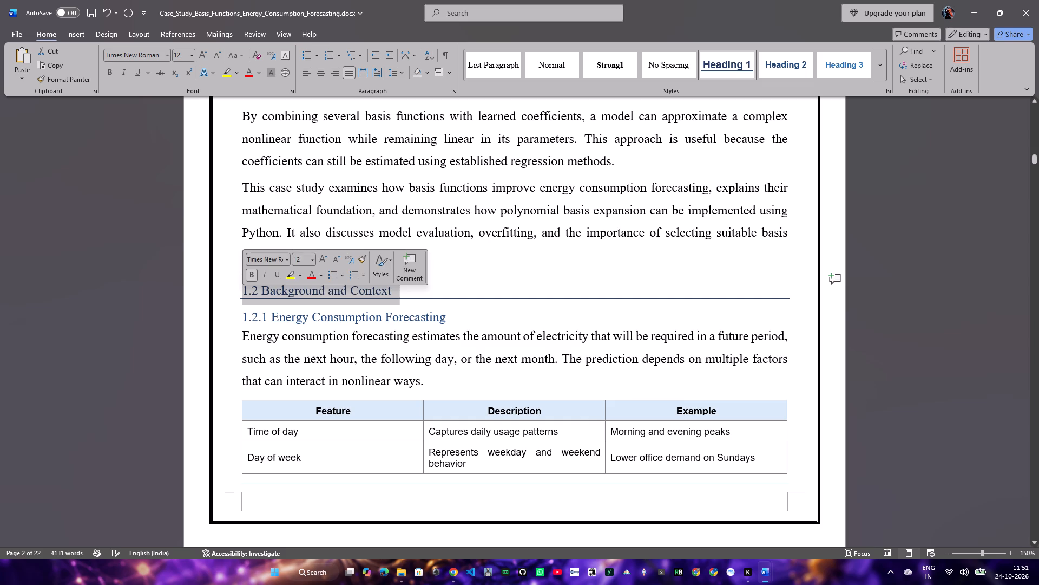
left_click_drag(463, 318, 222, 321)
left_click(235, 299)
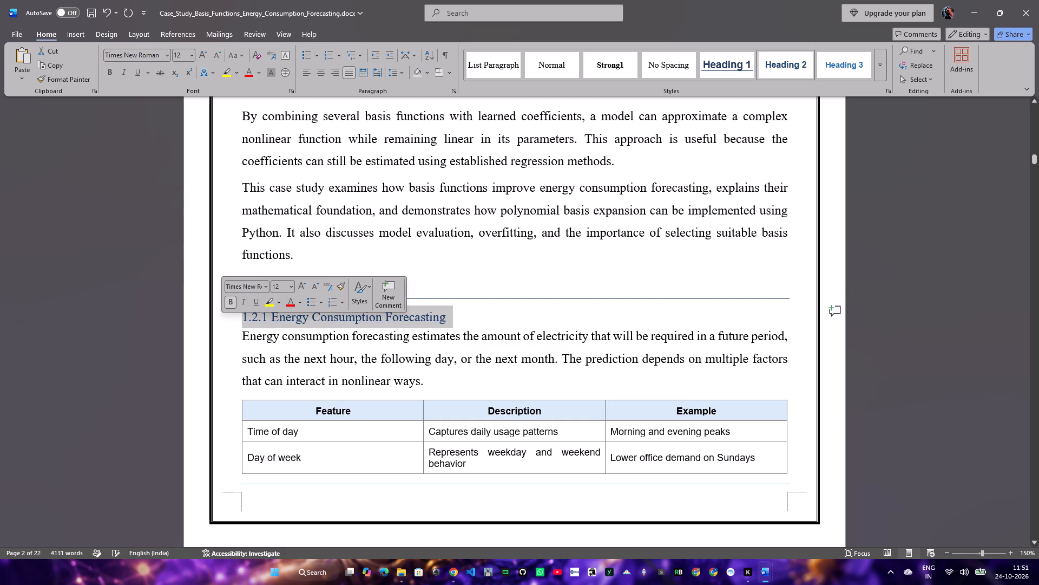
Shade the header row of the Feature, Description and Example table under 1.2.1 light grey.
left_click_drag(290, 412, 679, 409)
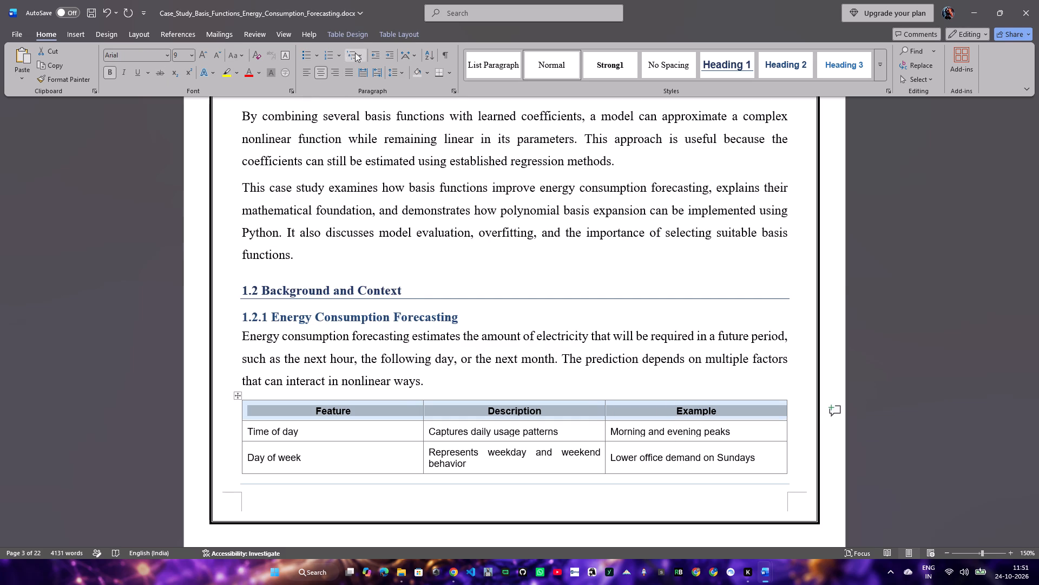
left_click(418, 73)
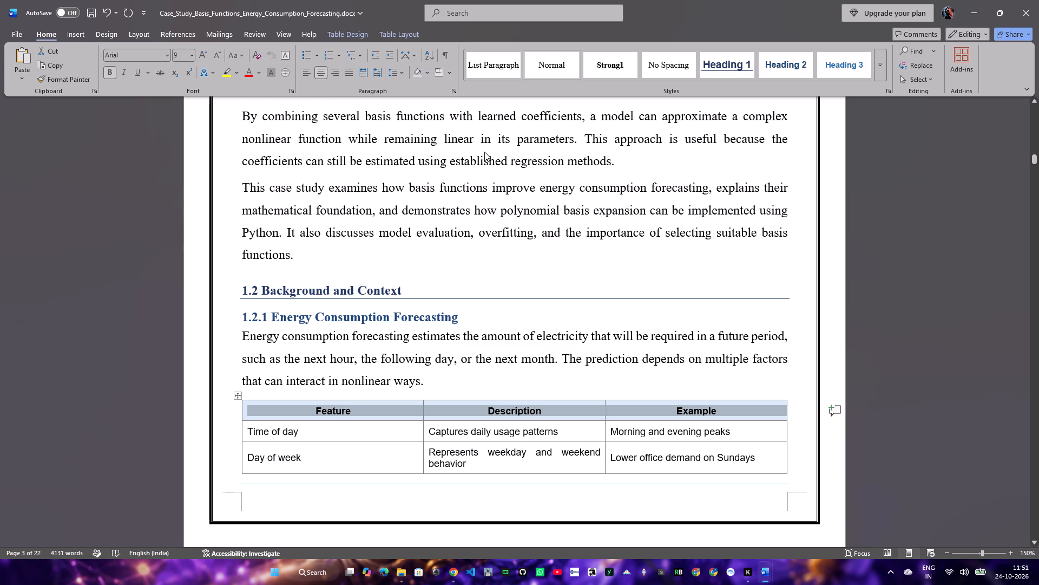
left_click(492, 190)
Bold the subheadings 1.2.2, "1.2.3 Role of Basis Functions" and "1.2.4 System Architecture".
scroll(493, 192, "down", 16)
scroll(494, 197, "down", 5)
scroll(494, 197, "up", 1)
scroll(494, 197, "down", 5)
left_click_drag(512, 131, 129, 141)
left_click(135, 122)
scroll(446, 229, "down", 6)
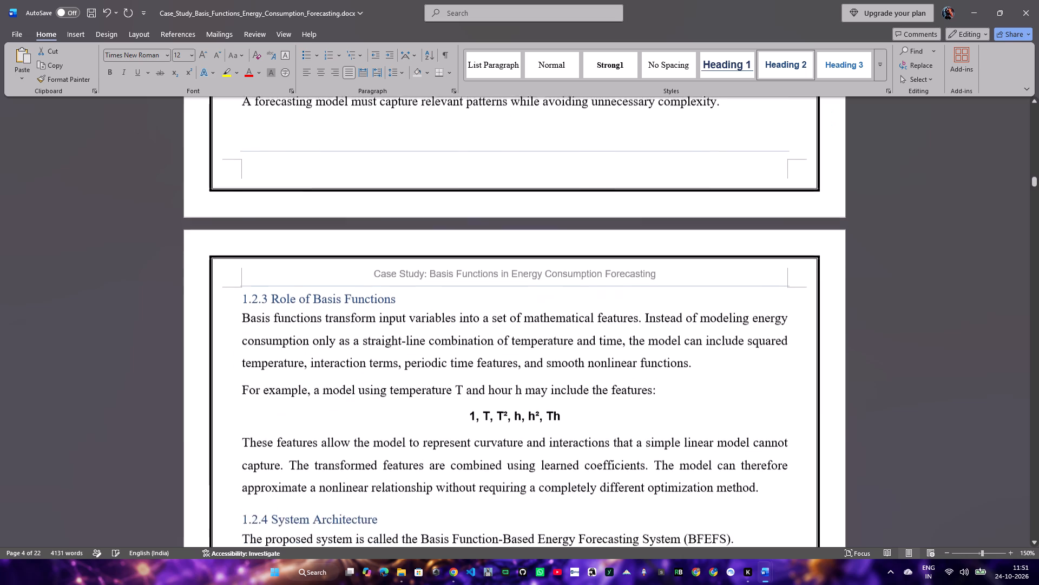
scroll(403, 366, "down", 7)
left_click_drag(405, 244, 232, 245)
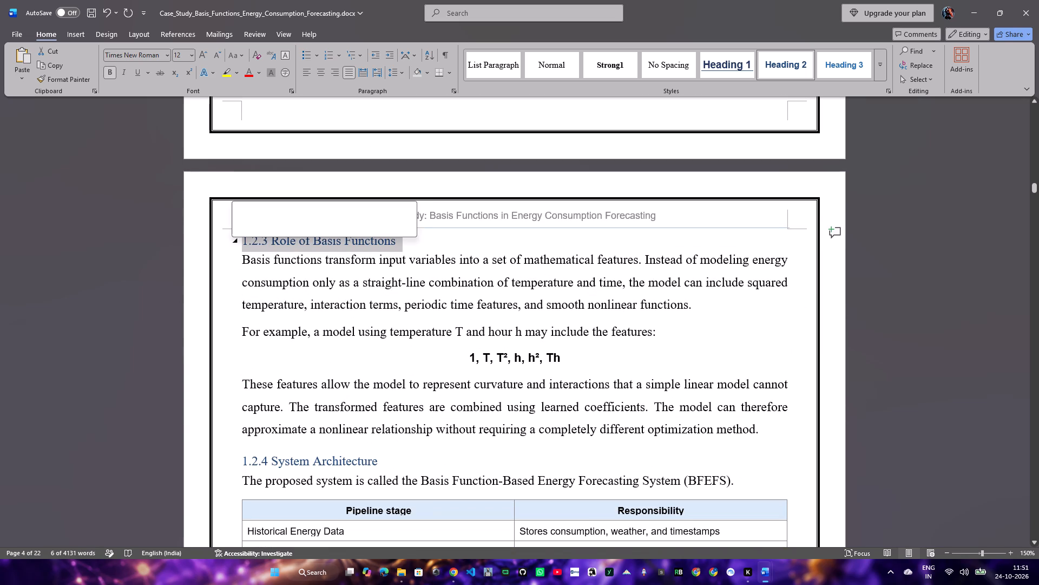
left_click(240, 231)
scroll(311, 278, "down", 5)
left_click_drag(389, 339, 286, 333)
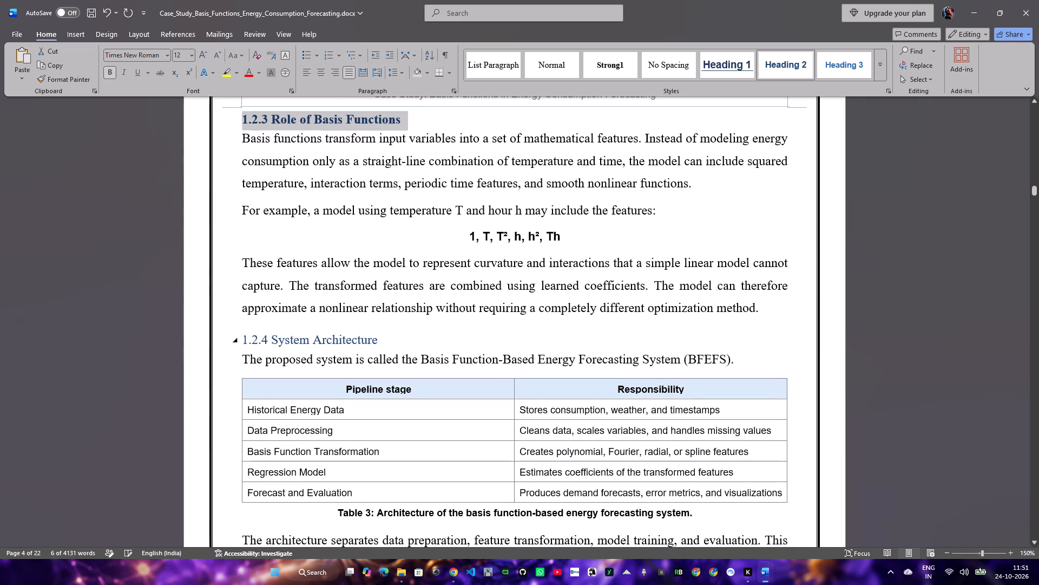
left_click_drag(286, 333, 238, 339)
left_click(249, 315)
Bold the headings "1.3 Theoretical Explanation", "1.3.1 Basis Function Expansion" and "1.3.2 Types of Basis Functions".
scroll(581, 314, "down", 10)
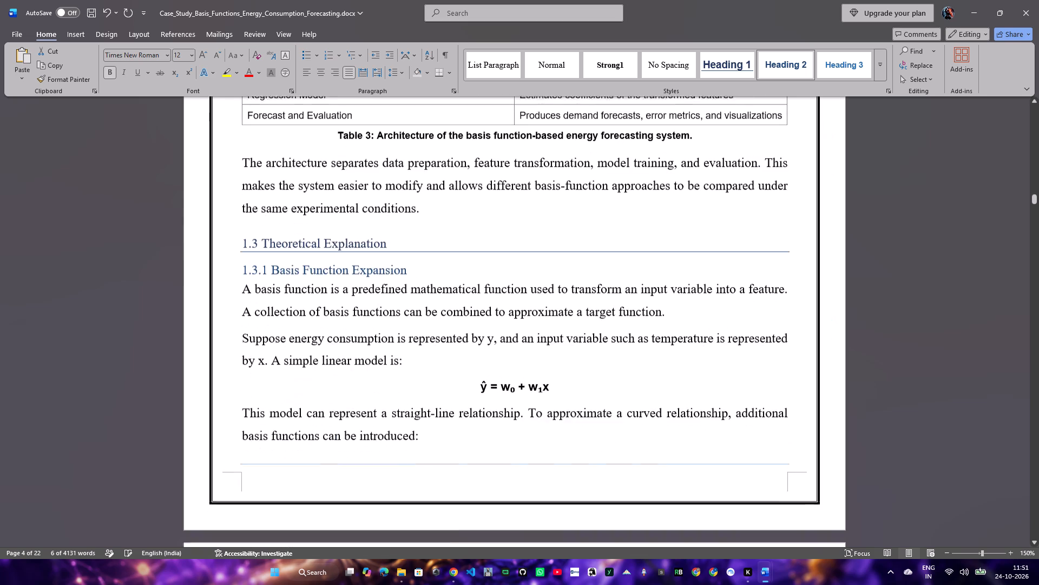
left_click_drag(423, 259, 240, 237)
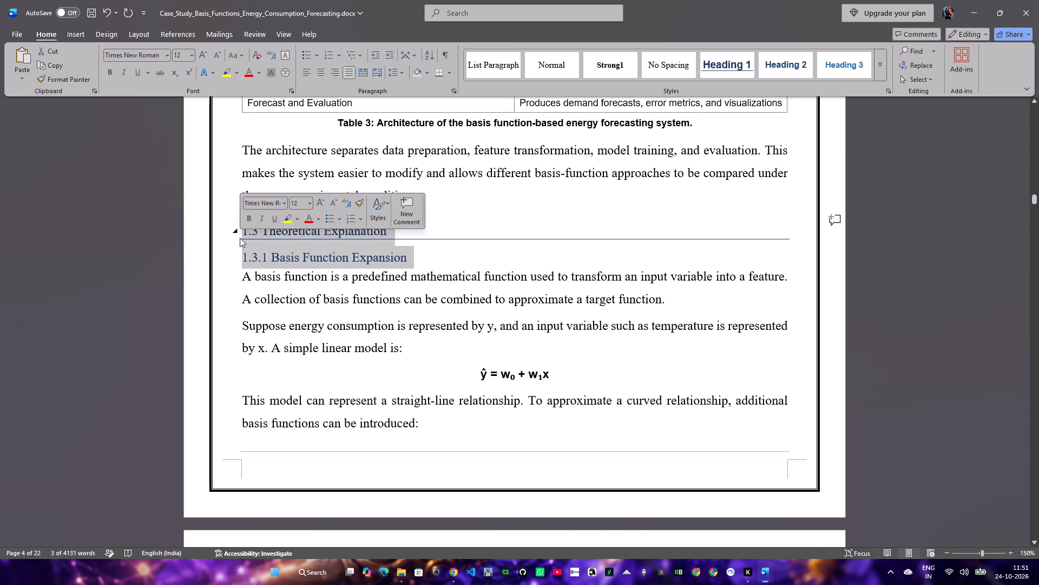
left_click(248, 218)
left_click(463, 237)
scroll(463, 237, "down", 11)
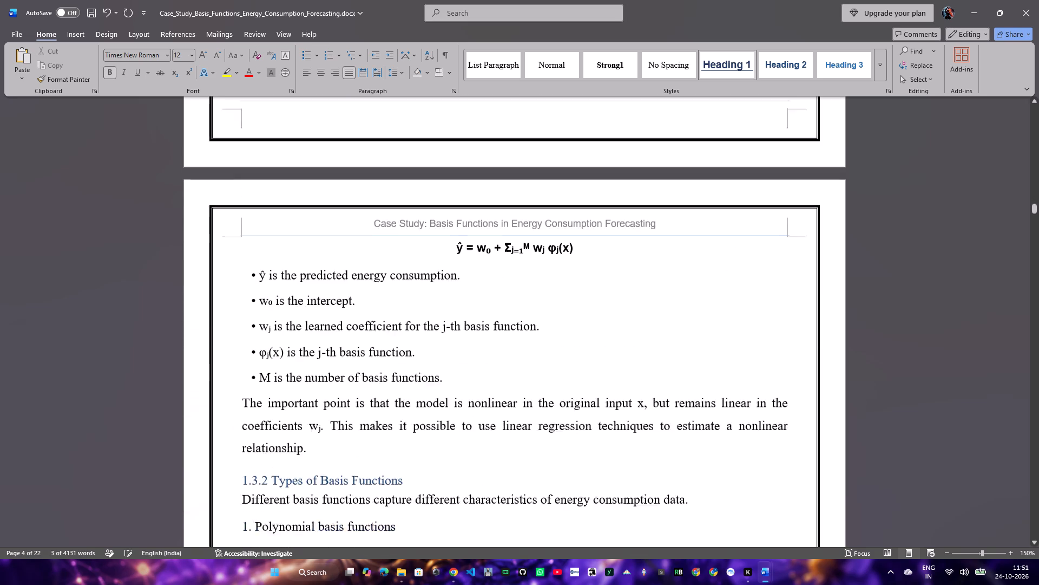
scroll(461, 250, "down", 5)
left_click_drag(424, 212, 235, 218)
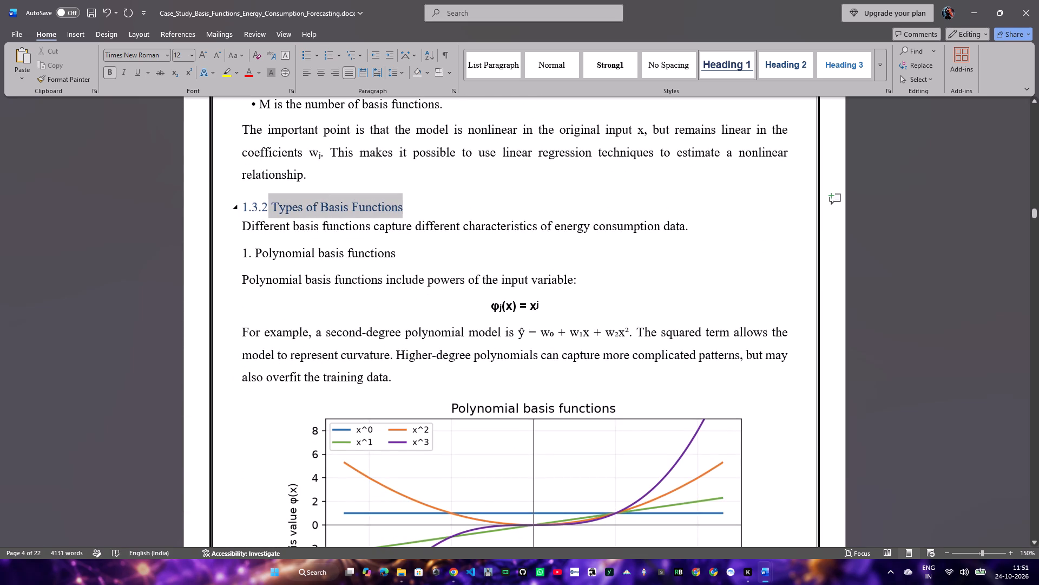
left_click_drag(235, 218, 234, 216)
left_click(246, 201)
left_click(484, 260)
Shade the header row of Table 4, the common basis functions table, light grey.
scroll(484, 262, "down", 2)
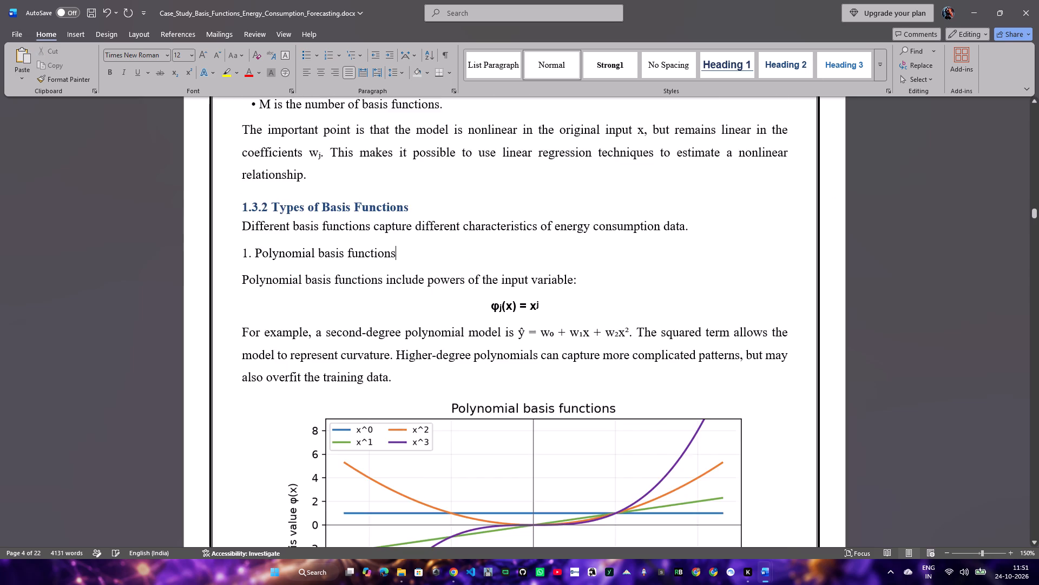
scroll(484, 263, "down", 15)
scroll(487, 252, "down", 10)
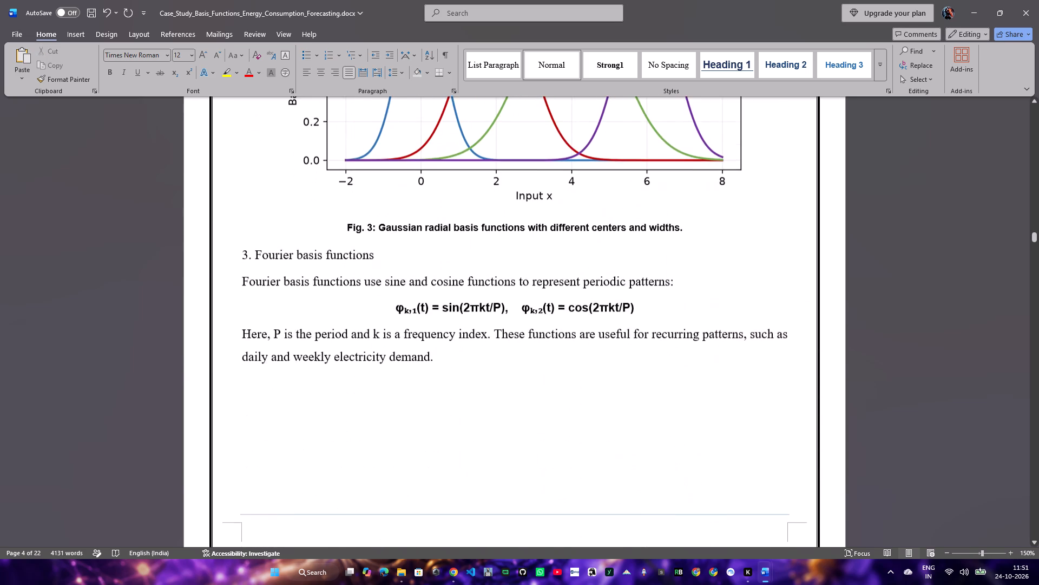
scroll(448, 281, "down", 20)
scroll(448, 281, "down", 8)
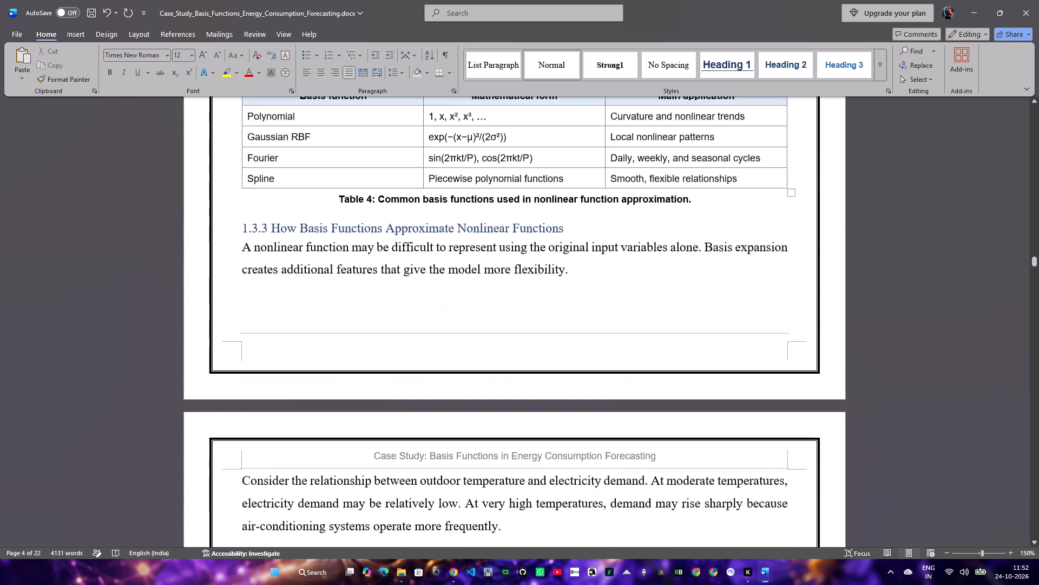
scroll(433, 302, "up", 5)
left_click_drag(297, 247, 839, 240)
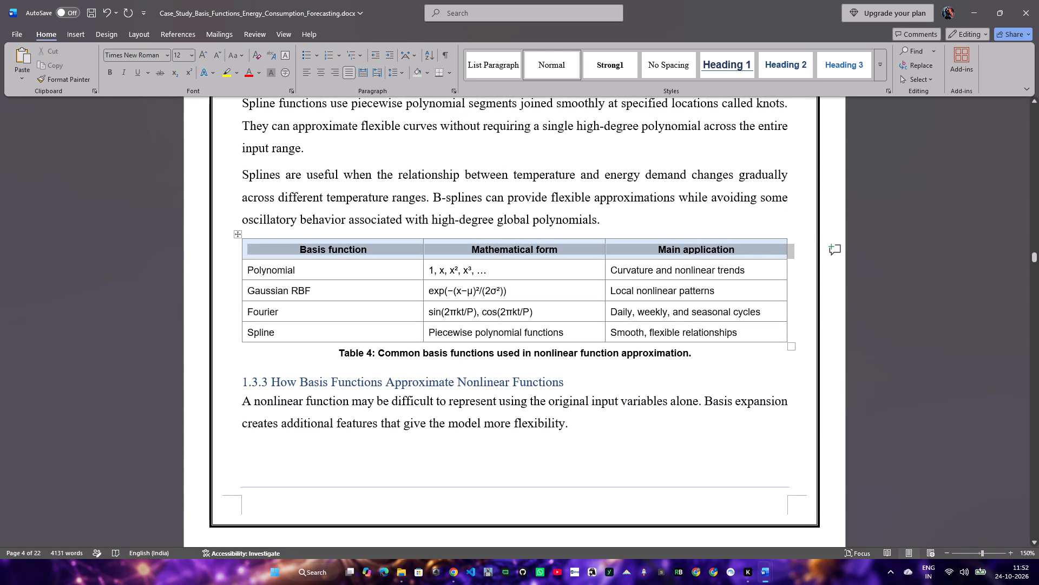
left_click(910, 223)
Bold the subheading "1.3.3 How Basis Functions Approximate Nonlinear Functions" below Table 4.
scroll(591, 281, "up", 18)
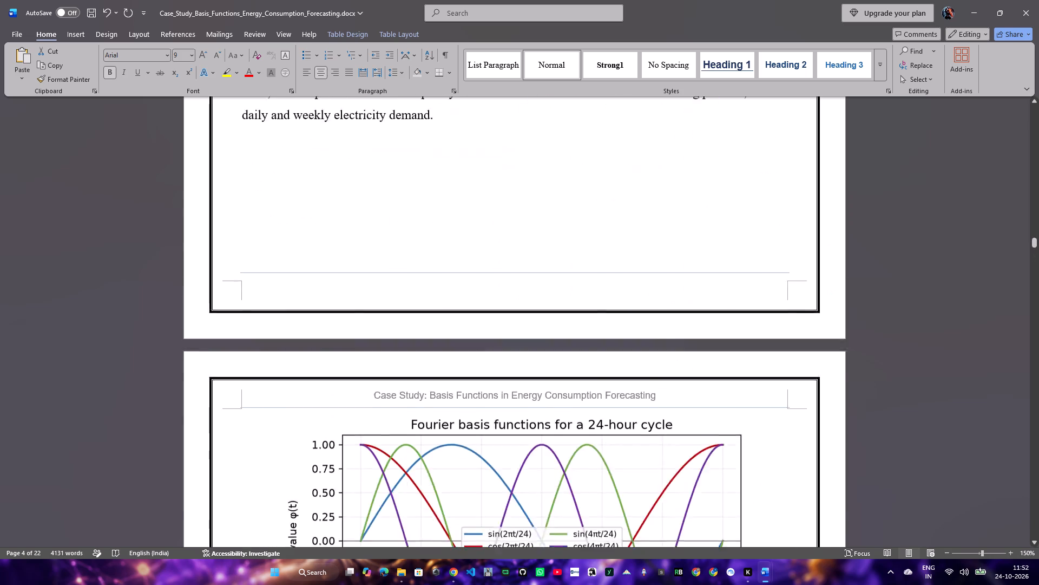
scroll(590, 279, "up", 20)
scroll(590, 279, "up", 20)
scroll(590, 279, "up", 12)
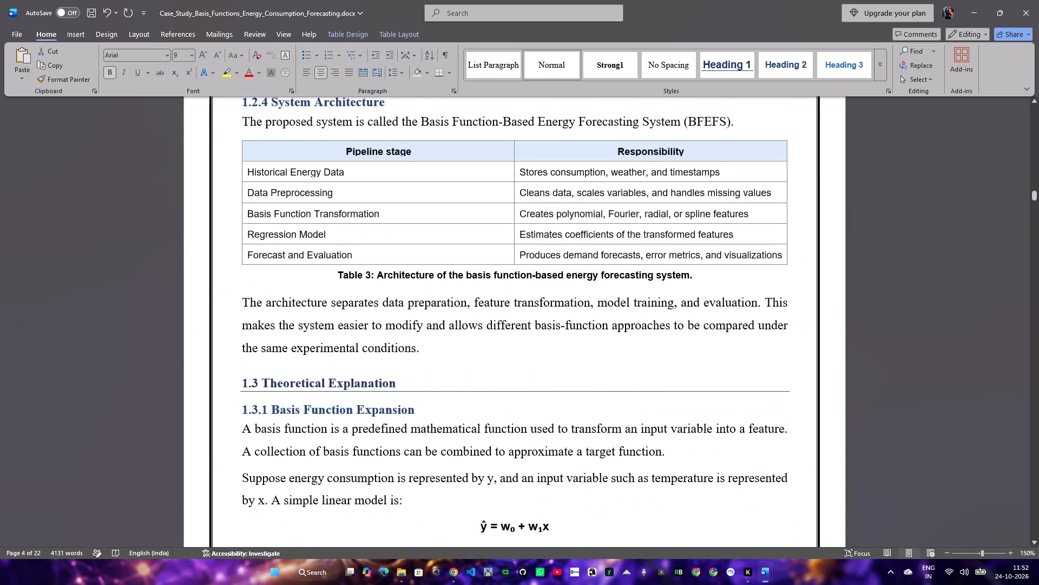
scroll(588, 285, "down", 16)
scroll(402, 332, "down", 20)
scroll(402, 332, "down", 9)
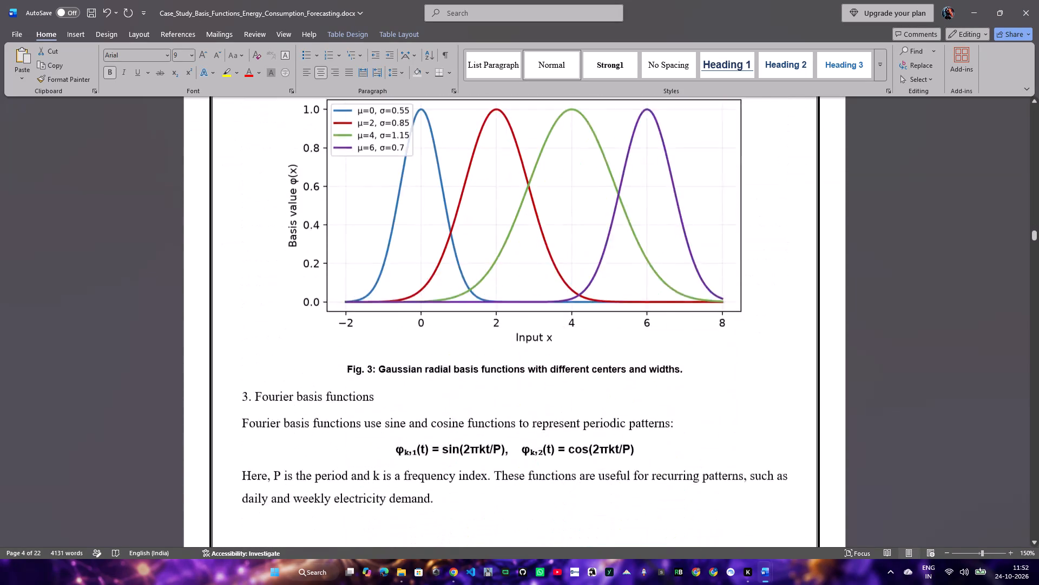
scroll(400, 331, "down", 20)
scroll(396, 348, "down", 14)
scroll(396, 354, "up", 6)
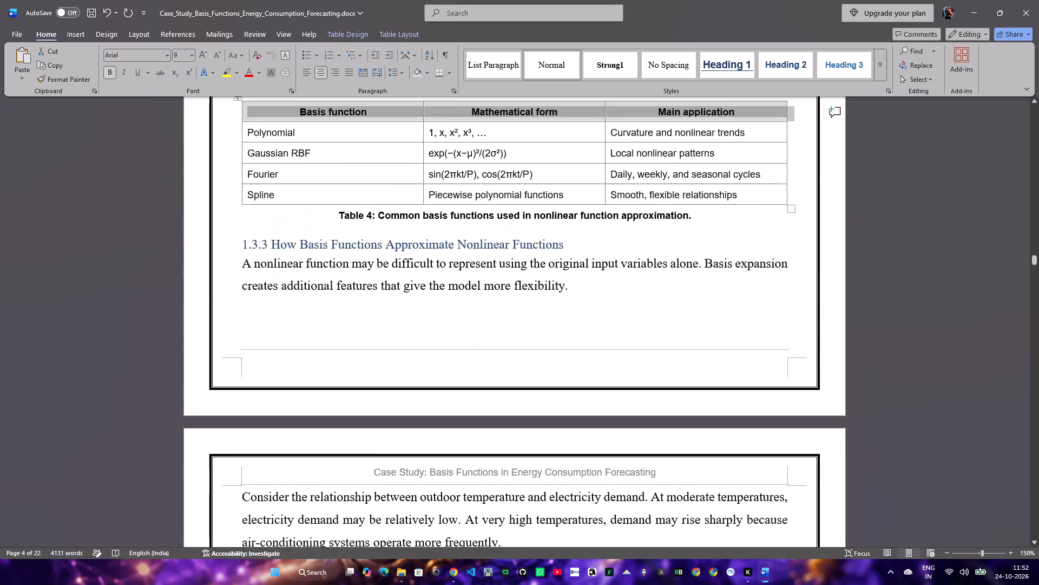
left_click_drag(582, 266, 225, 278)
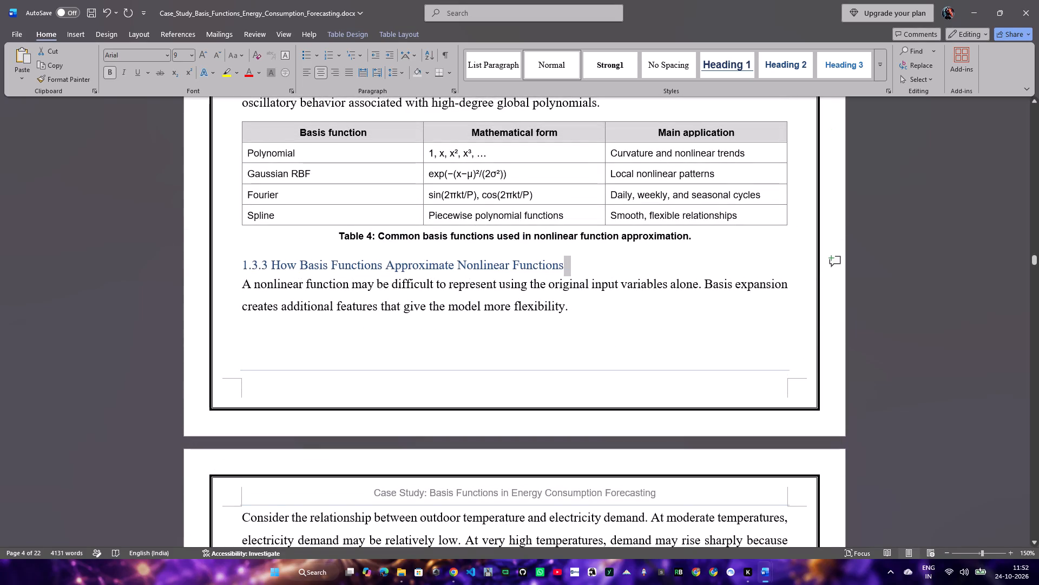
left_click_drag(225, 278, 240, 267)
left_click(248, 247)
left_click(284, 301)
Bold the subheadings "1.3.4 Basis Functions and Energy Consumption Forecasting", "1.3.5 Visualization of Basis Functions" and "1.3.6 Advantages of Basis Functions".
scroll(284, 298, "down", 7)
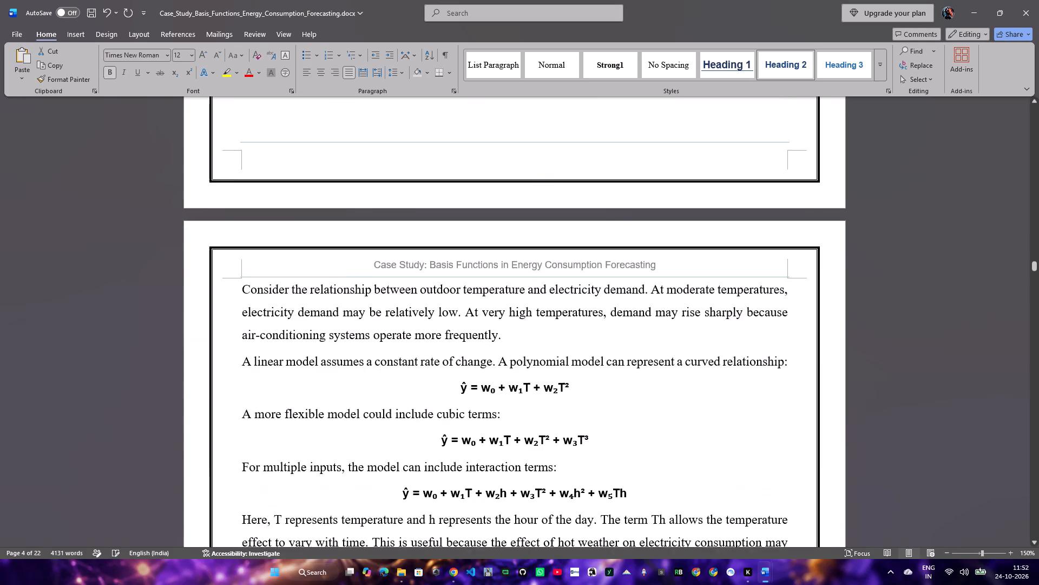
scroll(487, 363, "down", 11)
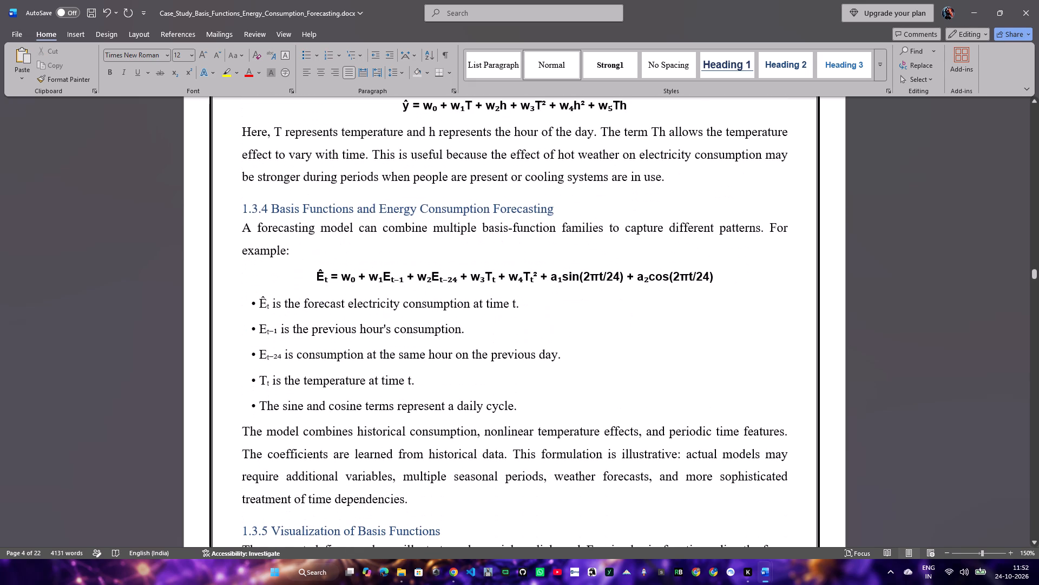
left_click_drag(568, 207, 228, 214)
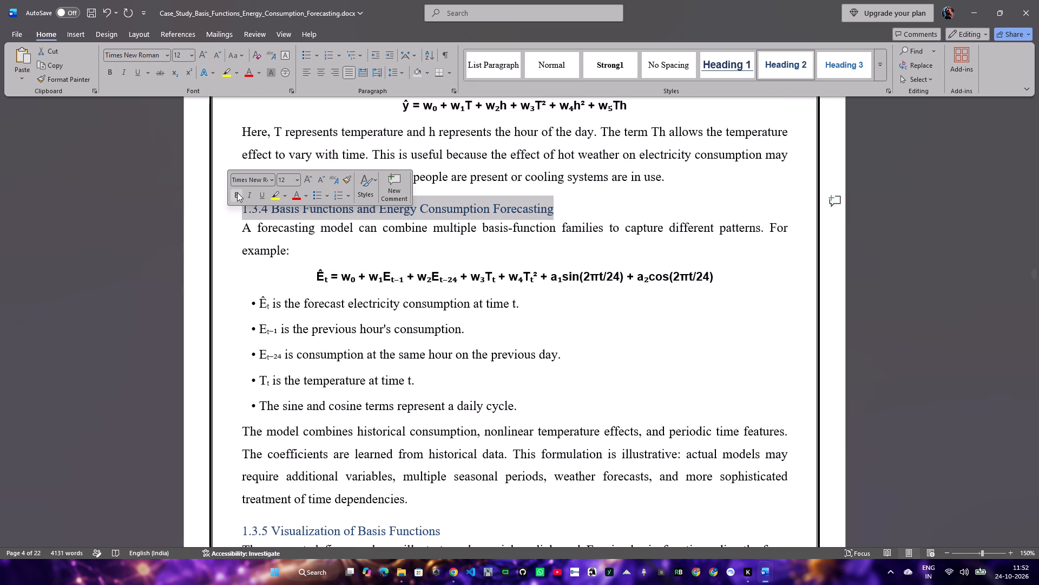
left_click(237, 191)
scroll(334, 245, "down", 13)
scroll(404, 224, "up", 6)
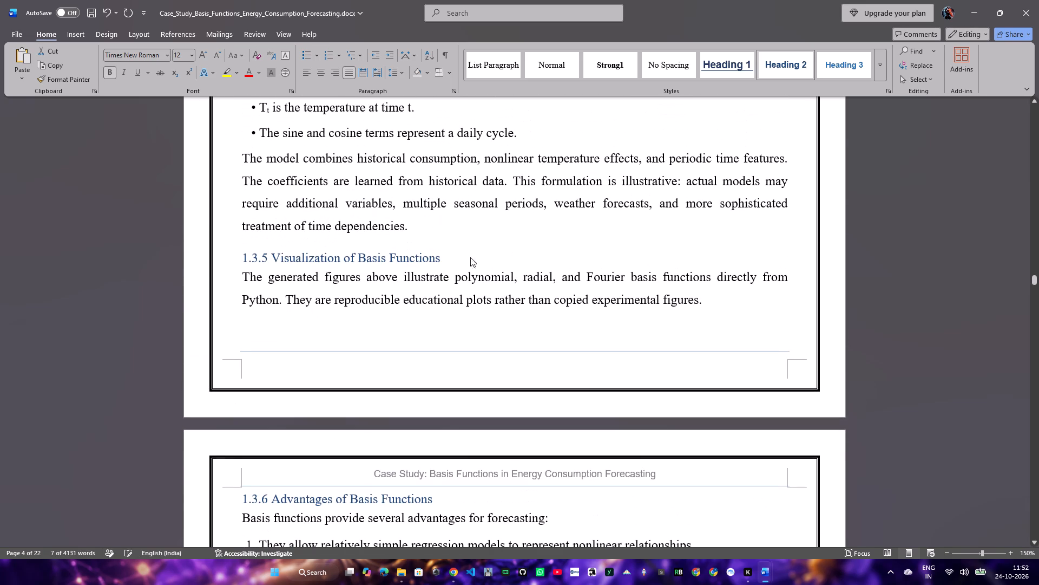
left_click_drag(463, 263, 234, 267)
left_click(247, 251)
scroll(489, 353, "down", 4)
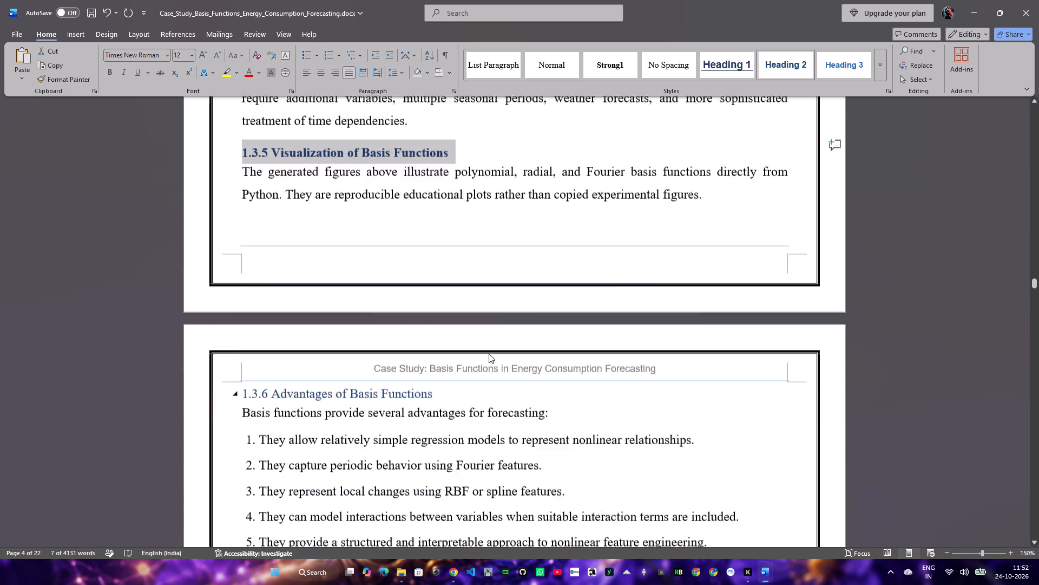
left_click_drag(470, 342, 209, 344)
left_click(220, 323)
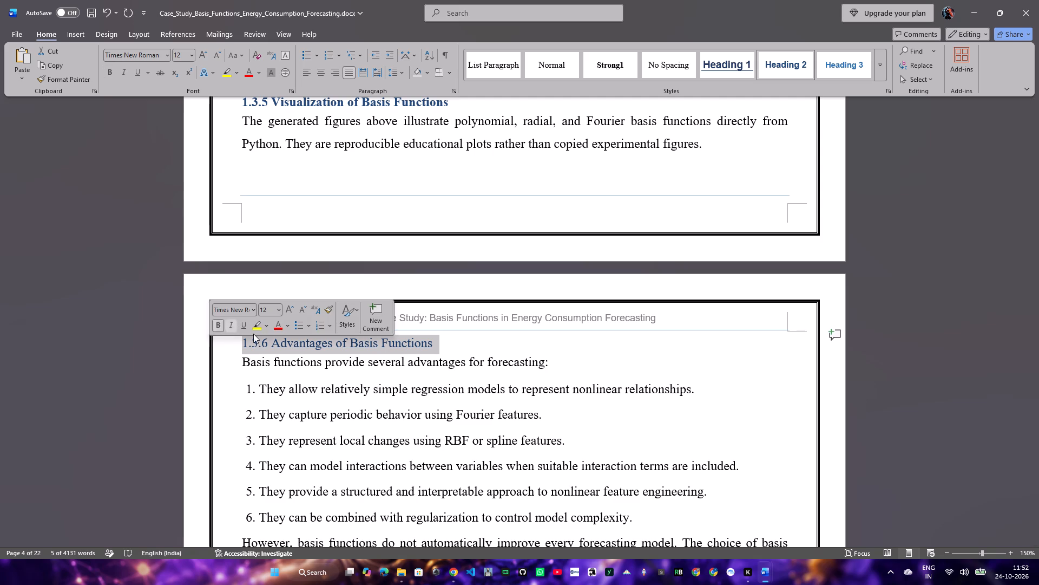
Bold the headings "1.4 Real-Life Example / Scenario" and "1.4.1 Scenario Description".
scroll(339, 372, "down", 11)
left_click_drag(435, 399, 235, 401)
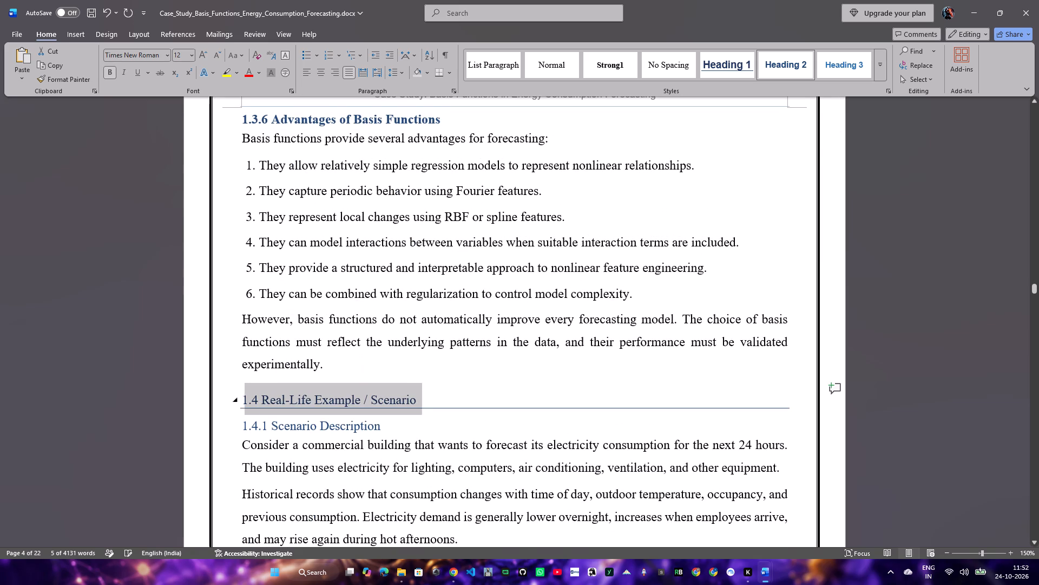
left_click_drag(235, 401, 236, 423)
left_click_drag(425, 430, 272, 400)
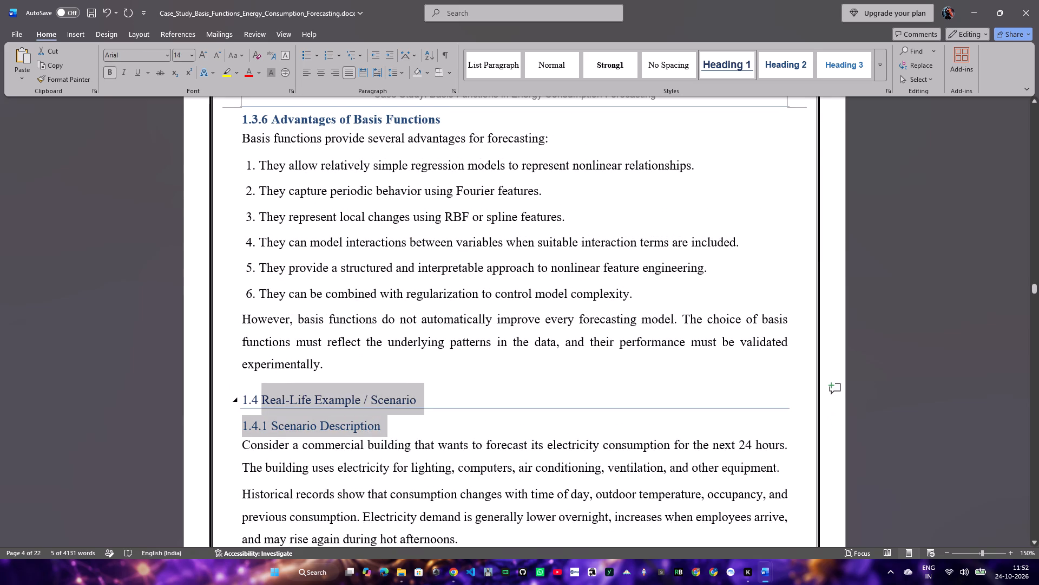
left_click_drag(272, 400, 271, 399)
left_click(268, 399)
left_click_drag(380, 422, 235, 394)
left_click(242, 378)
Bold the subheading "1.4.2 Sample Dataset".
scroll(605, 391, "down", 7)
scroll(509, 388, "down", 5)
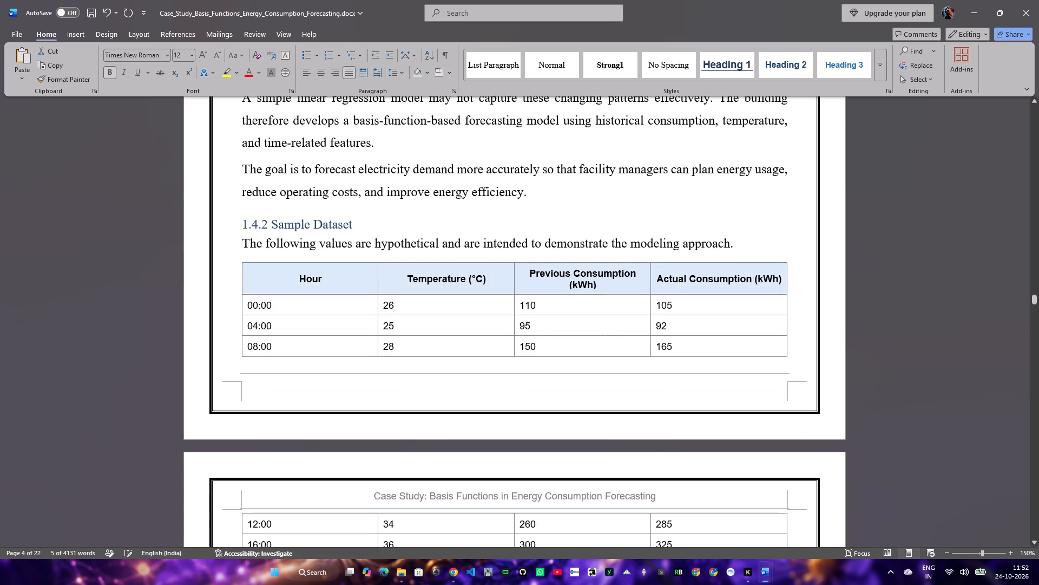
left_click_drag(374, 228, 240, 227)
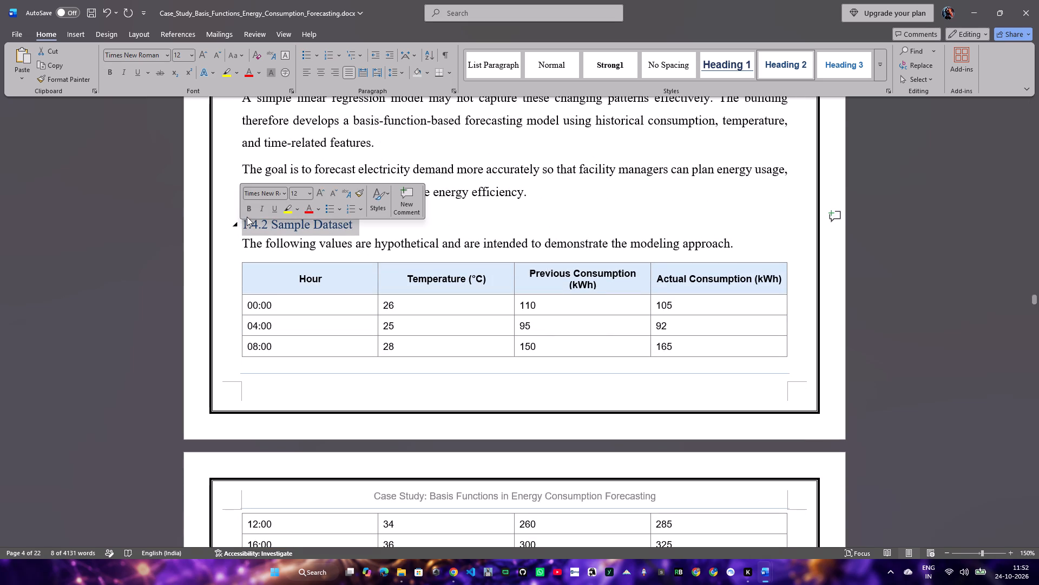
left_click(247, 212)
Shade the header row of the sample dataset table under 1.4.2 light grey.
left_click_drag(263, 277, 812, 285)
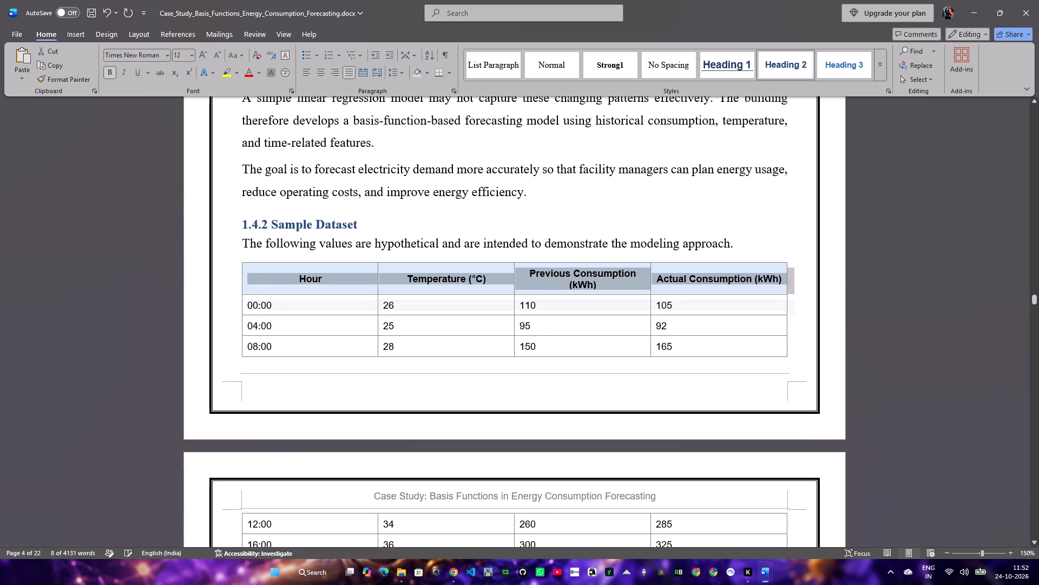
left_click_drag(812, 285, 810, 283)
left_click(903, 265)
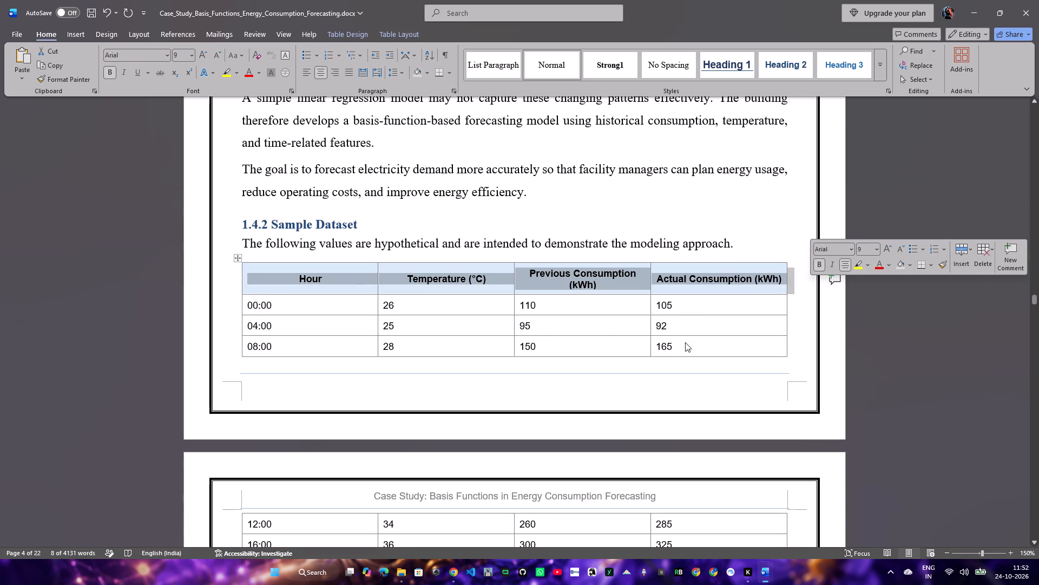
Bold the subheading "1.4.3 Forecasting Workflow".
scroll(683, 344, "down", 12)
scroll(447, 245, "up", 1)
left_click_drag(402, 229, 399, 231)
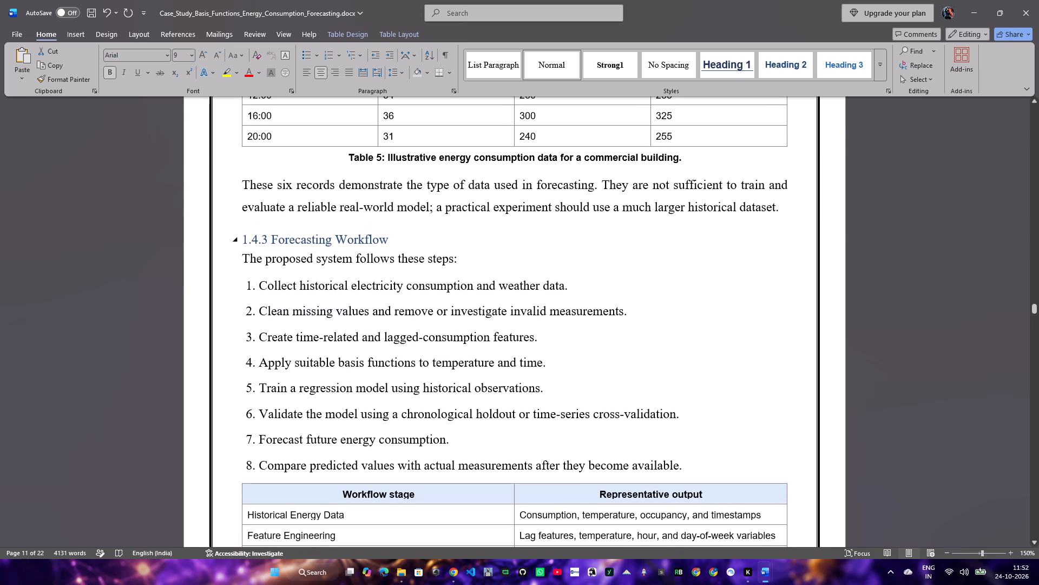
left_click_drag(399, 231, 196, 241)
left_click(203, 225)
Shade the header row of the workflow stage table under 1.4.3 light grey.
scroll(524, 309, "down", 6)
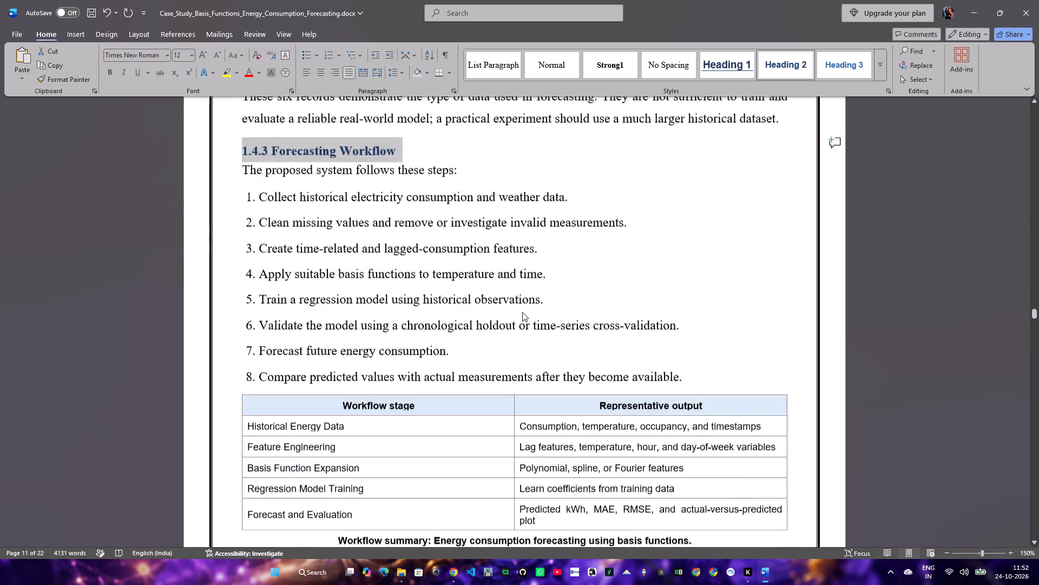
scroll(521, 313, "down", 4)
left_click_drag(324, 214, 759, 217)
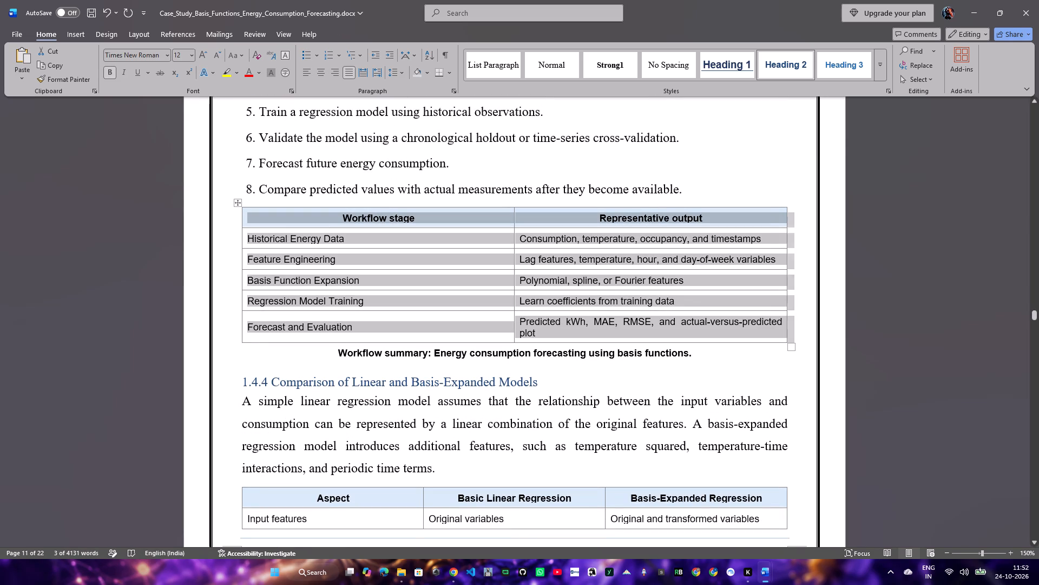
left_click_drag(759, 217, 727, 219)
left_click(727, 219)
left_click_drag(741, 219, 404, 225)
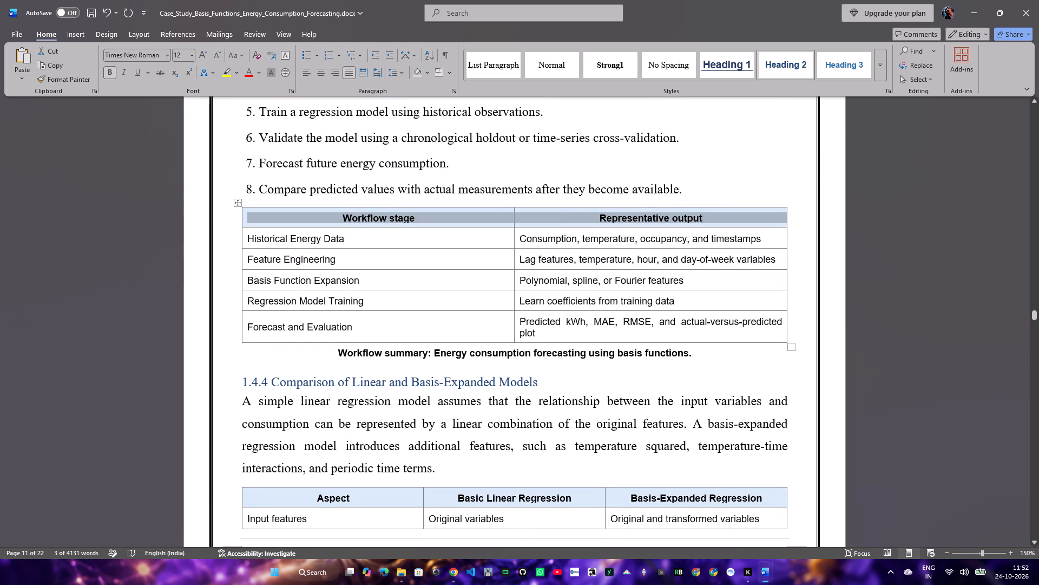
left_click(491, 261)
Shade the header row of the linear versus basis-expanded regression comparison table under 1.4.4 light grey.
scroll(510, 311, "down", 5)
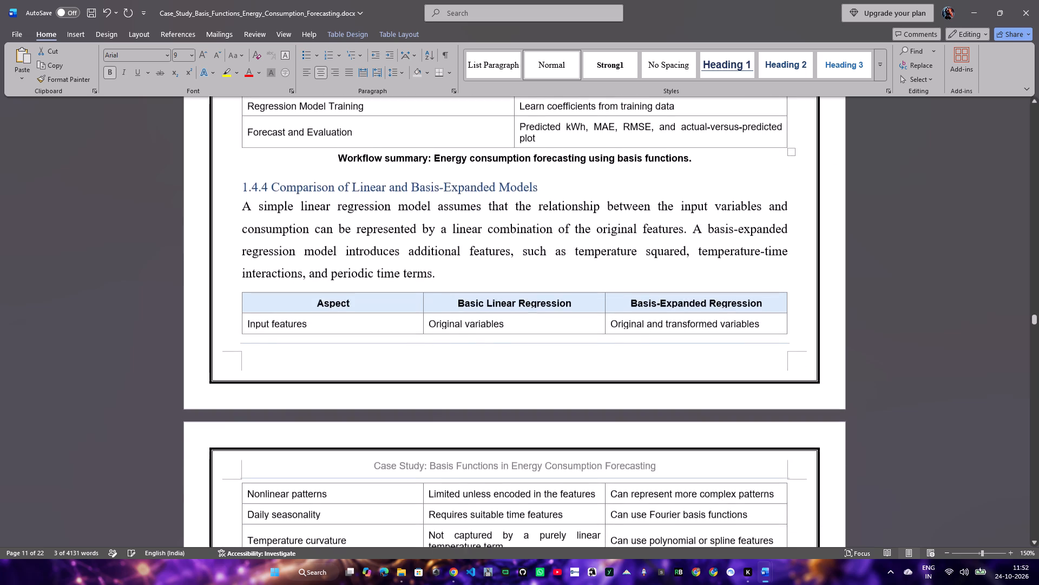
scroll(512, 314, "up", 5)
scroll(654, 315, "down", 4)
left_click_drag(773, 341, 498, 347)
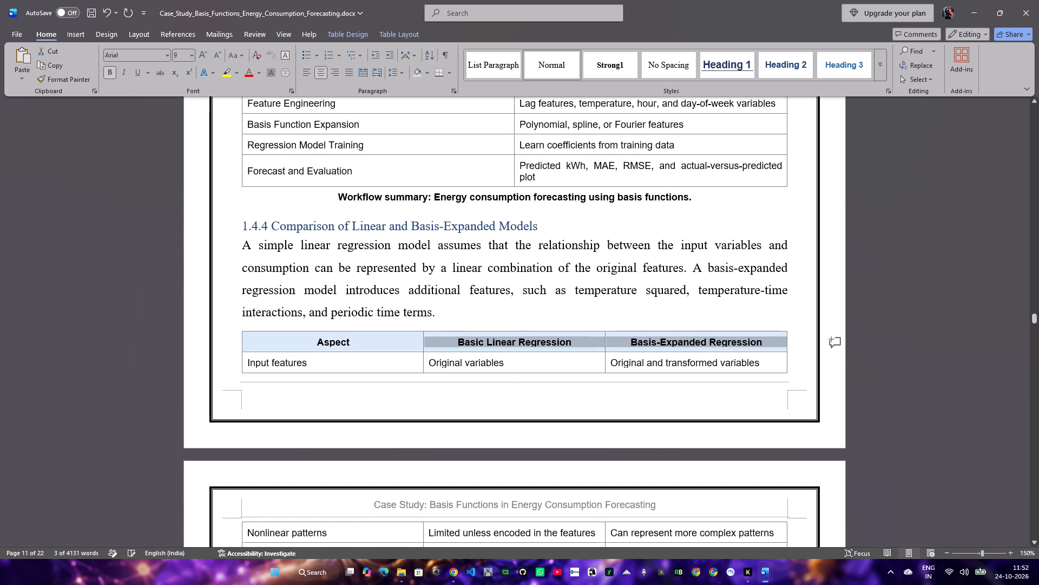
left_click_drag(498, 347, 291, 340)
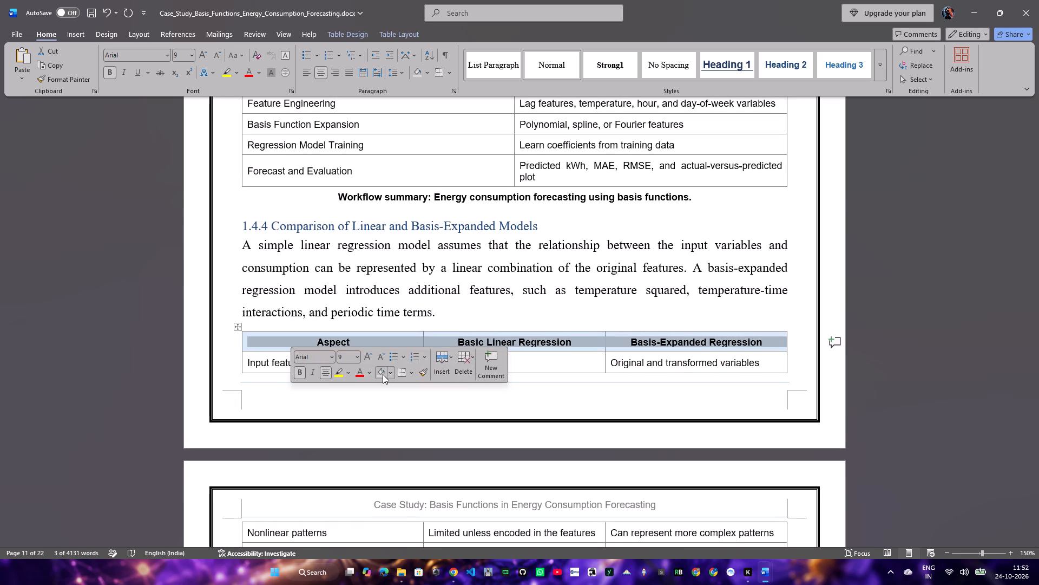
left_click(383, 374)
Insert two blank lines after the 1.4.4 introductory paragraph to move the comparison table onto the next page.
scroll(446, 321, "down", 7)
scroll(471, 286, "up", 5)
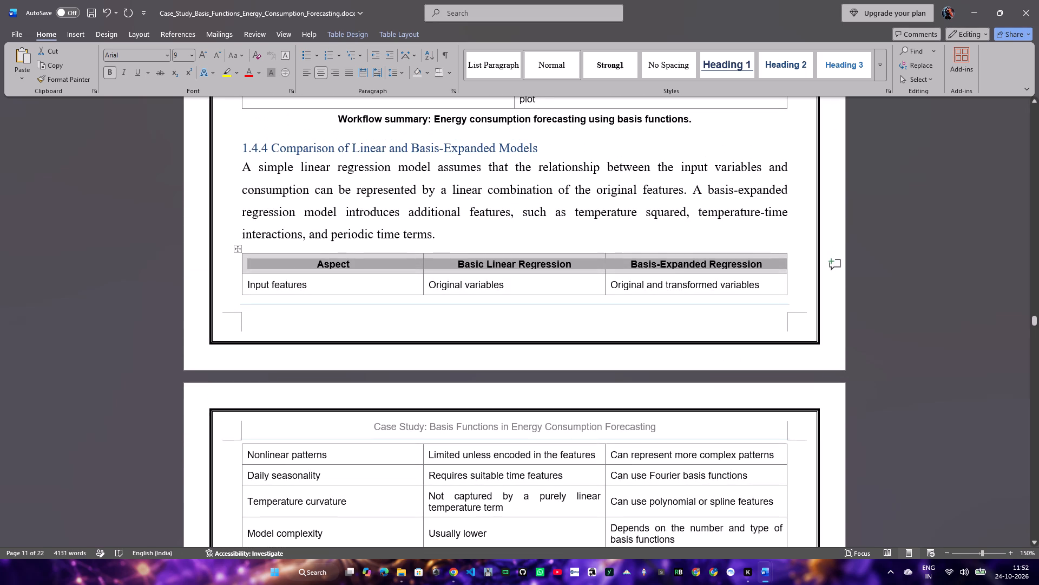
left_click(459, 232)
key("Return")
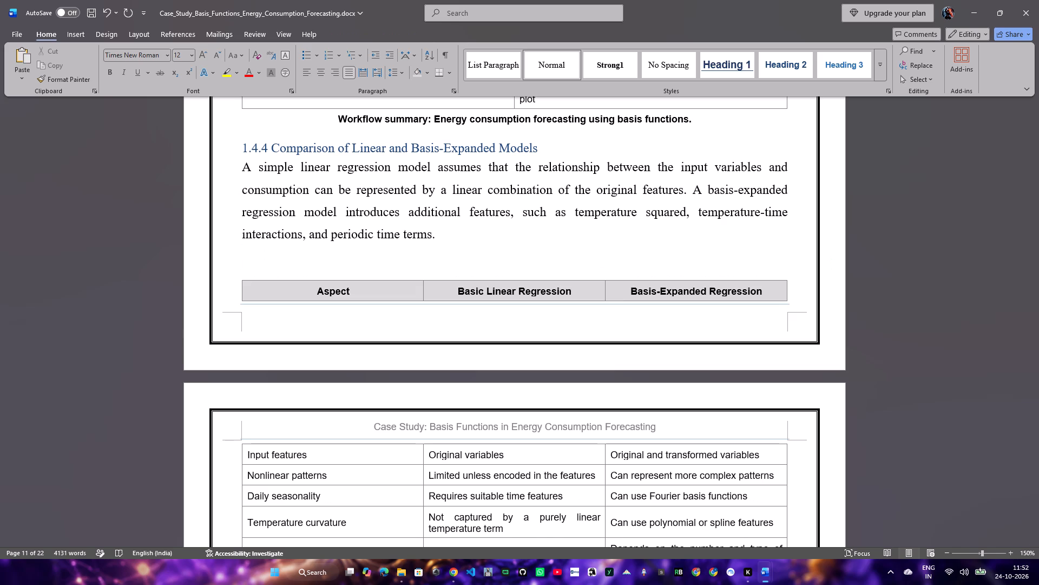
key("Return")
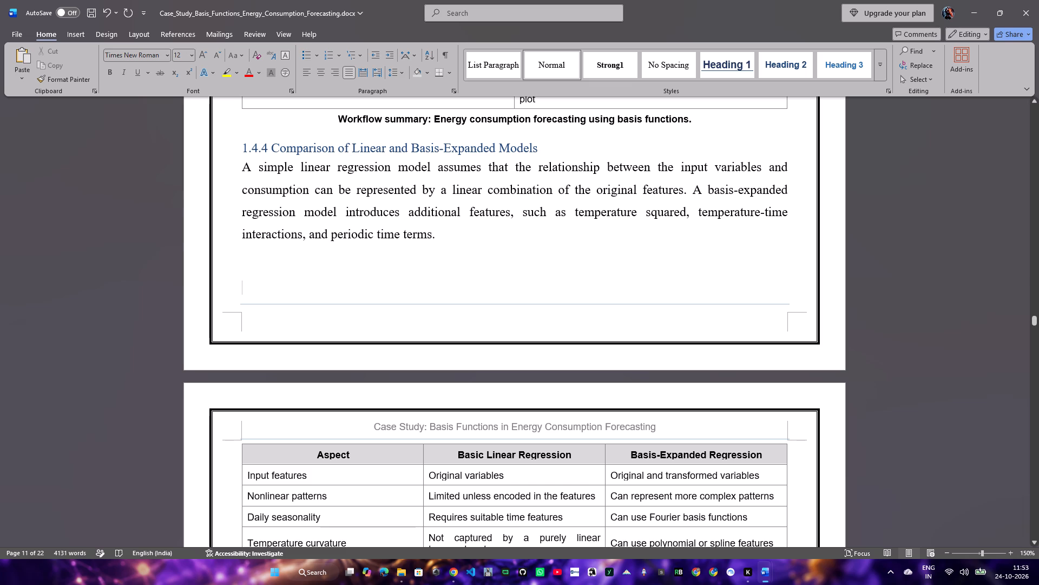
Bold the subheadings "1.4.5 Expected Behavior" and "1.4.4 Comparison of Linear and Basis-Expanded Models".
scroll(530, 380, "down", 10)
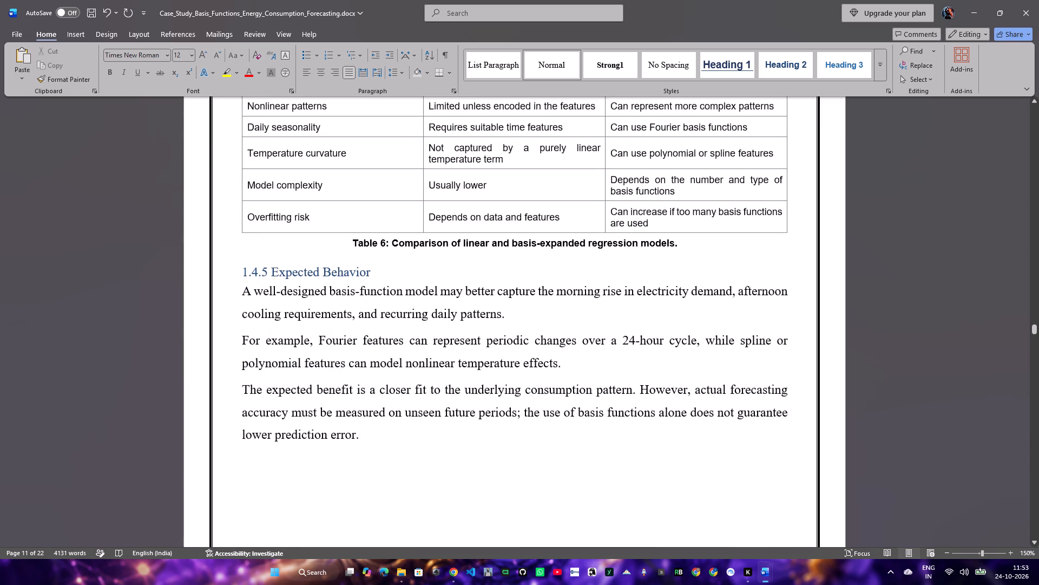
left_click_drag(391, 271, 217, 272)
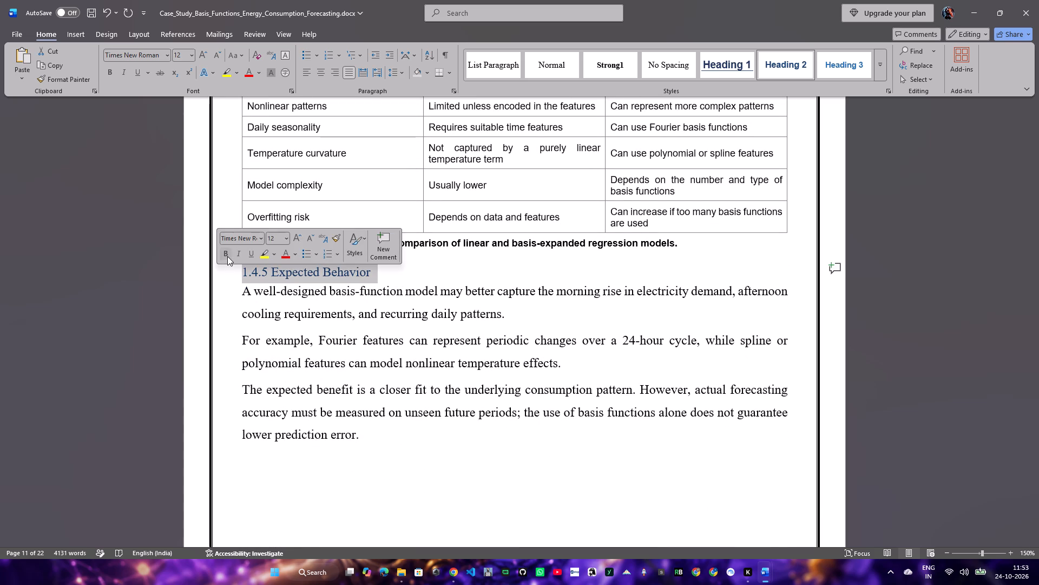
left_click(227, 256)
scroll(463, 292, "up", 14)
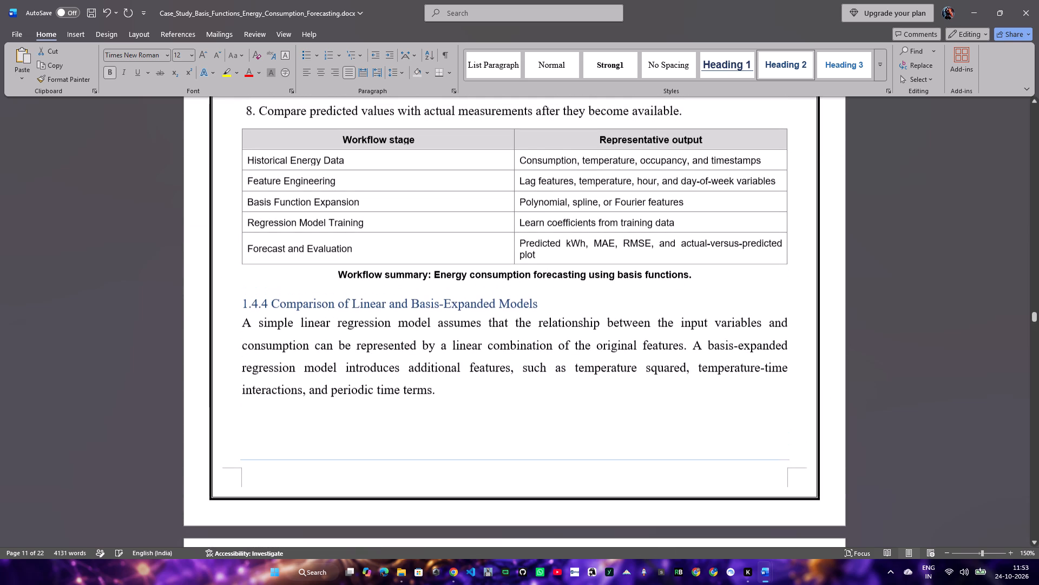
left_click_drag(547, 301, 228, 310)
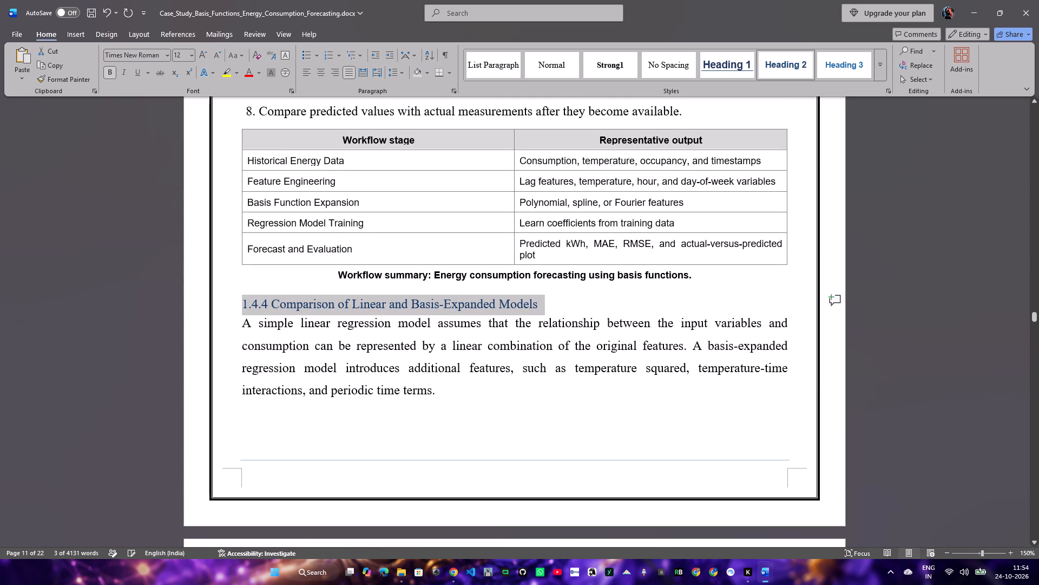
left_click_drag(228, 310, 228, 310)
left_click(232, 288)
Bold the headings "2. Challenges" and "2.1 Overfitting".
scroll(371, 255, "up", 14)
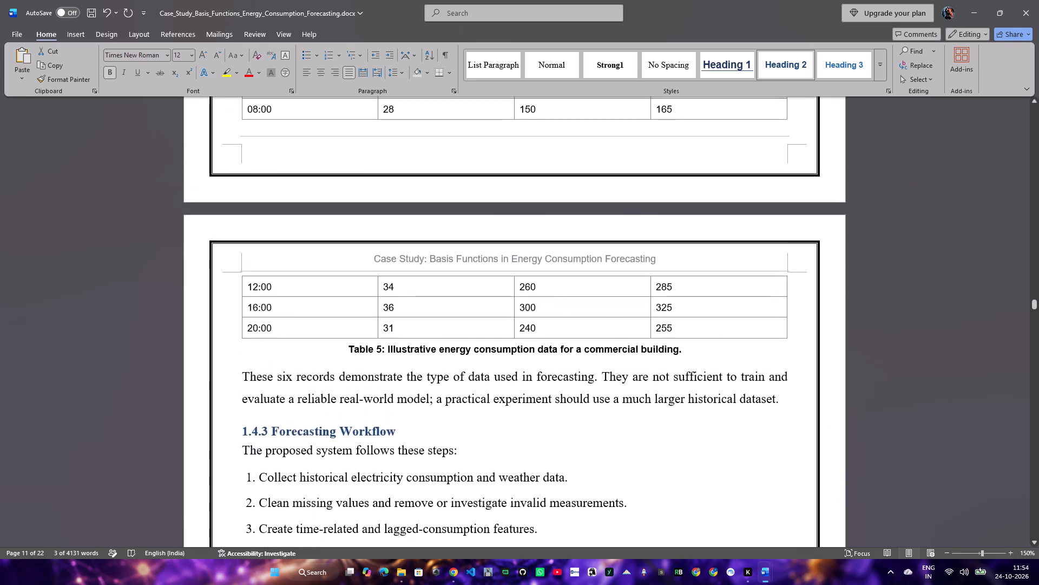
scroll(428, 363, "down", 20)
scroll(428, 363, "down", 20)
scroll(428, 363, "down", 4)
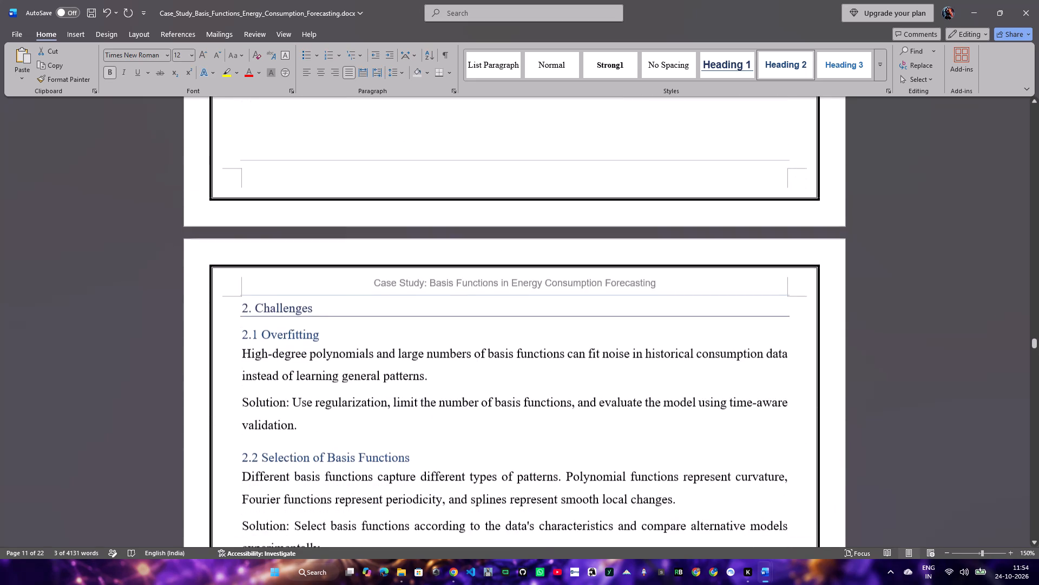
left_click_drag(336, 331, 239, 312)
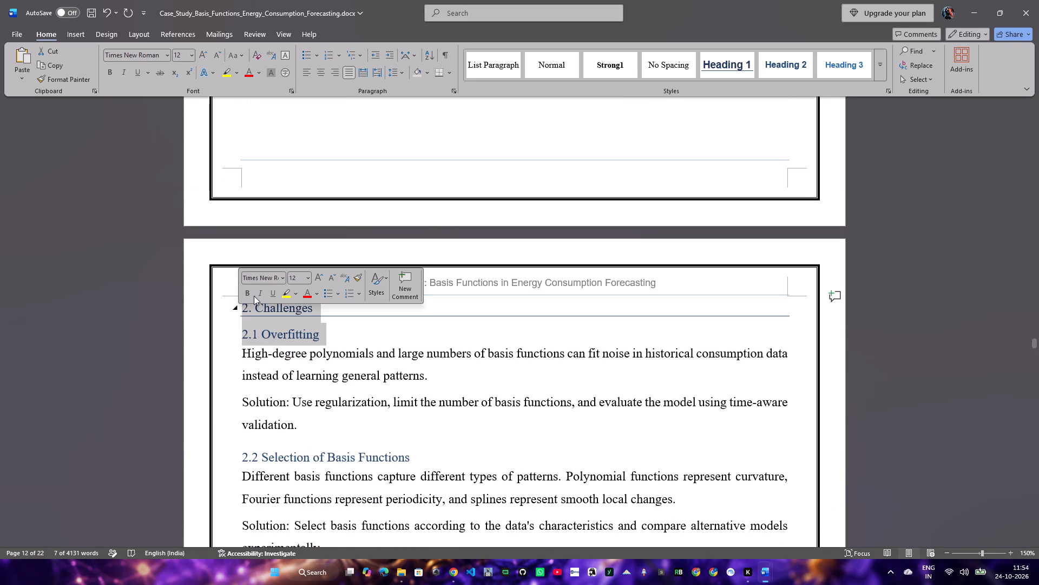
left_click(253, 295)
left_click(251, 294)
Bold the subheadings "2.2 Selection of Basis Functions" and "2.3 Seasonality and Changing Demand".
scroll(294, 321, "down", 5)
left_click_drag(430, 262, 185, 258)
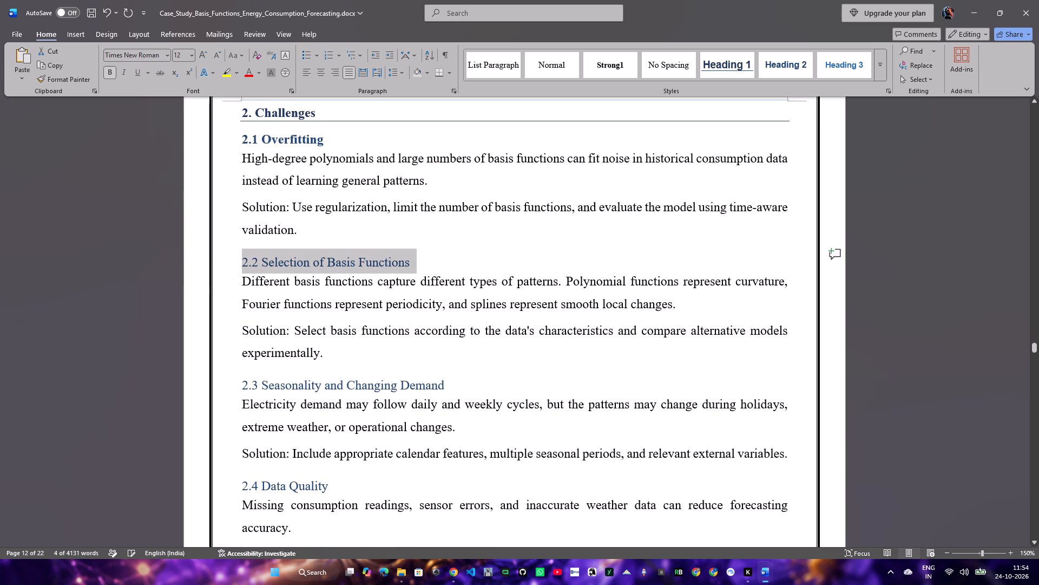
left_click_drag(185, 258, 182, 258)
left_click(189, 242)
left_click_drag(503, 391, 459, 391)
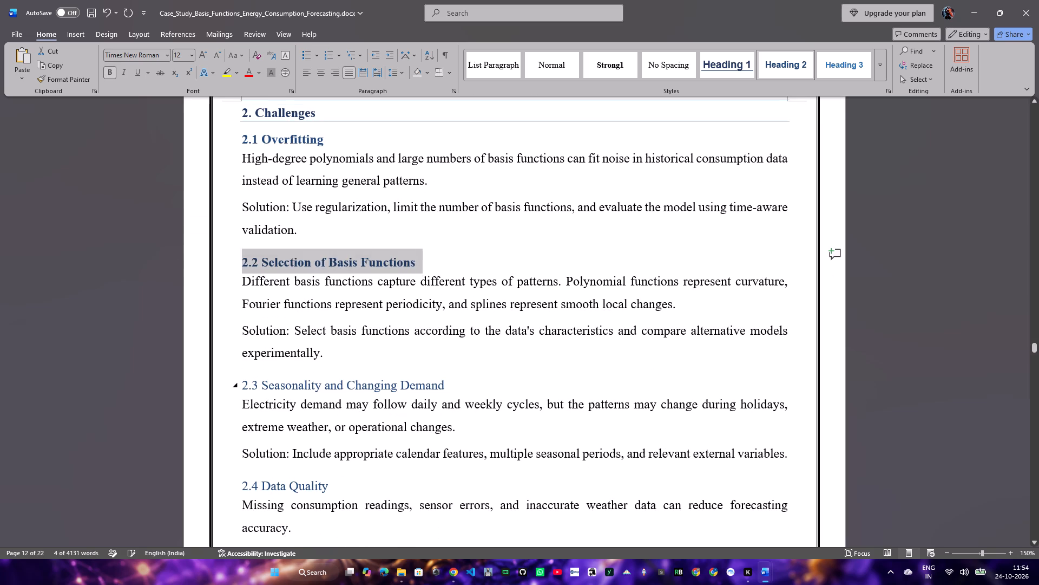
left_click_drag(459, 391, 221, 381)
left_click(232, 360)
Bold the subheadings "2.4 Data Quality", "2.5 Feature Scaling and Numerical Stability" and "2.6 Computational Complexity".
scroll(232, 360, "down", 2)
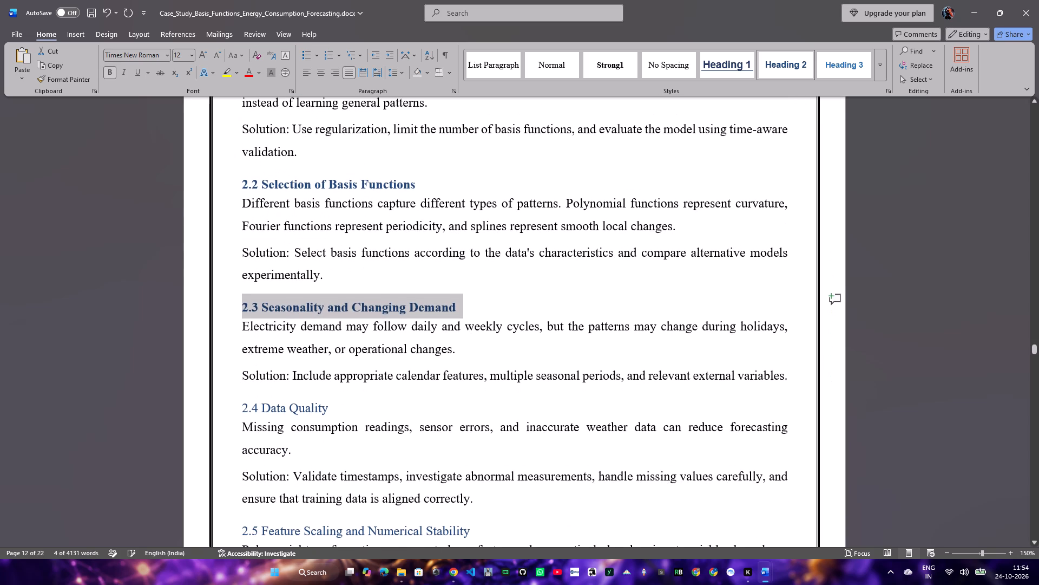
scroll(313, 367, "down", 1)
left_click_drag(334, 369, 228, 369)
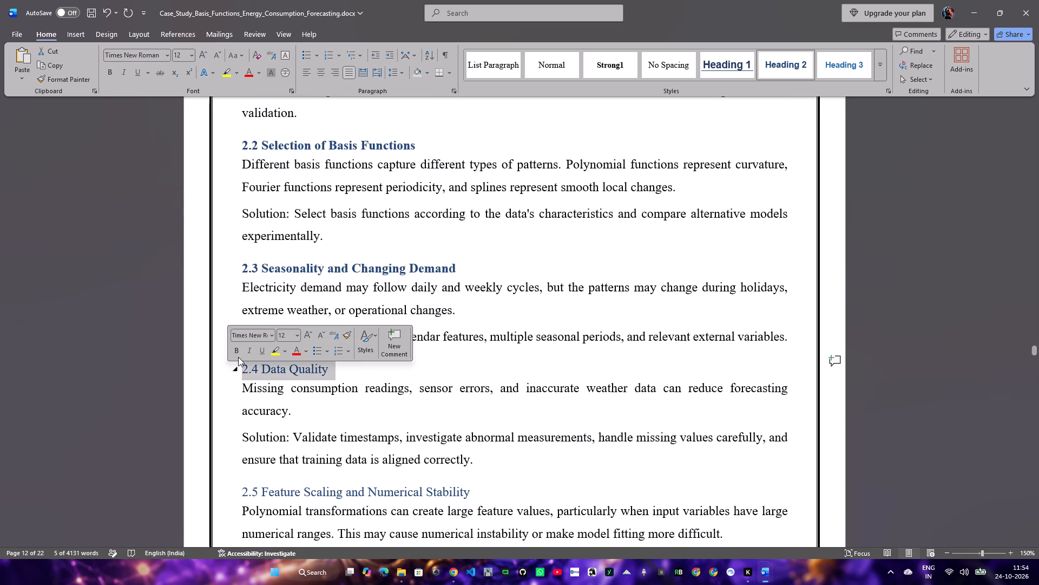
left_click(239, 353)
scroll(281, 372, "down", 4)
left_click_drag(483, 336, 219, 345)
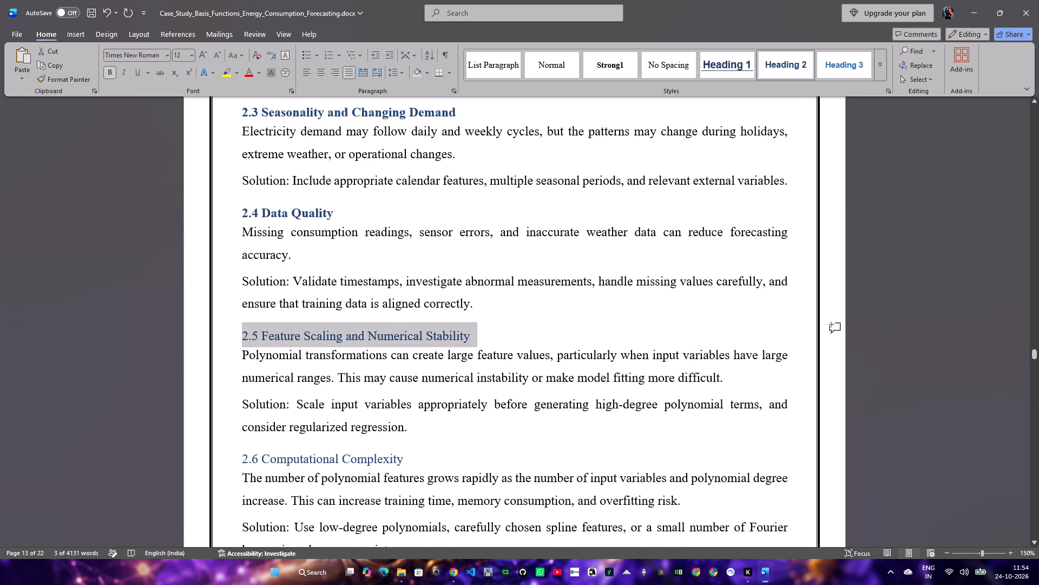
left_click_drag(219, 345, 216, 345)
left_click(227, 326)
scroll(310, 346, "down", 4)
left_click_drag(423, 306, 226, 308)
left_click(233, 288)
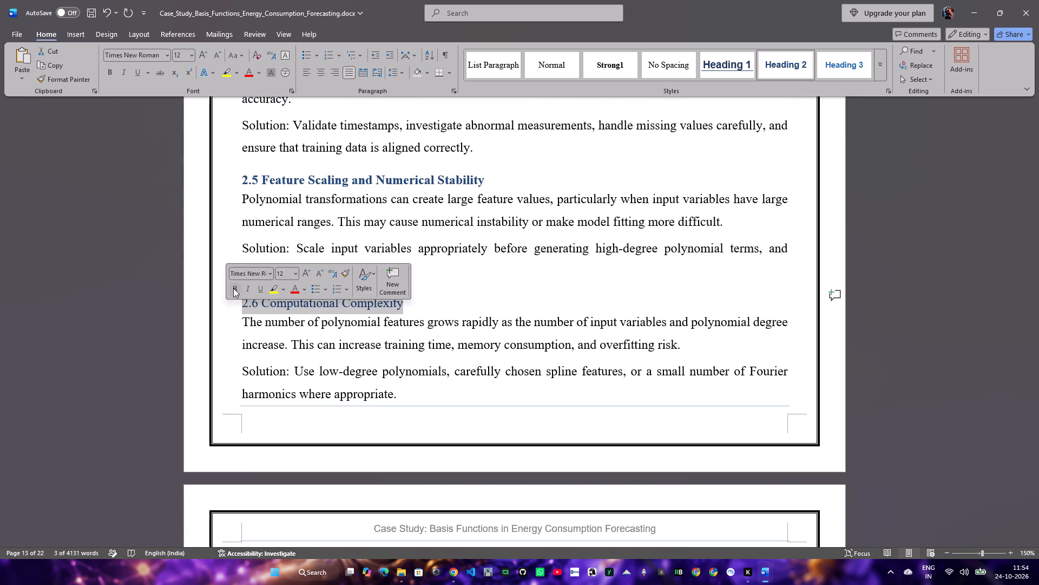
Delete the blank page between section 2.6 and section 3.
scroll(293, 329, "down", 3)
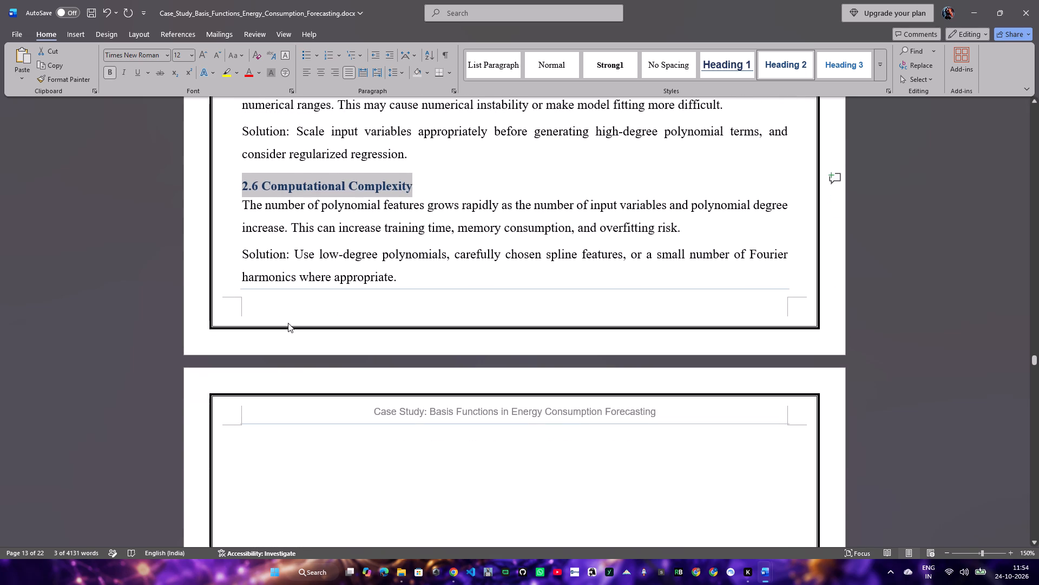
scroll(288, 354, "down", 19)
scroll(286, 358, "up", 4)
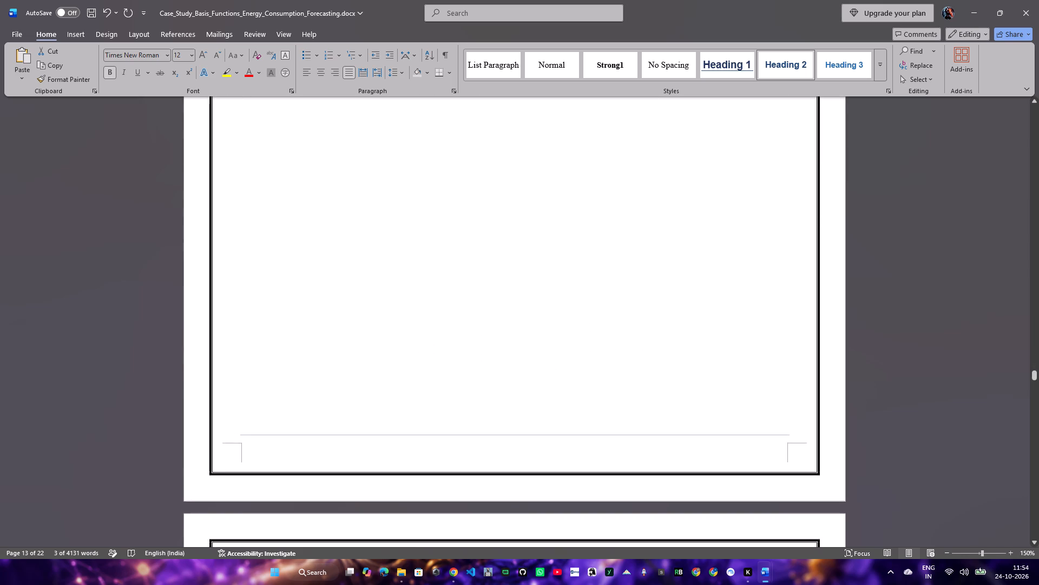
scroll(286, 358, "up", 3)
scroll(287, 358, "down", 13)
scroll(289, 359, "up", 20)
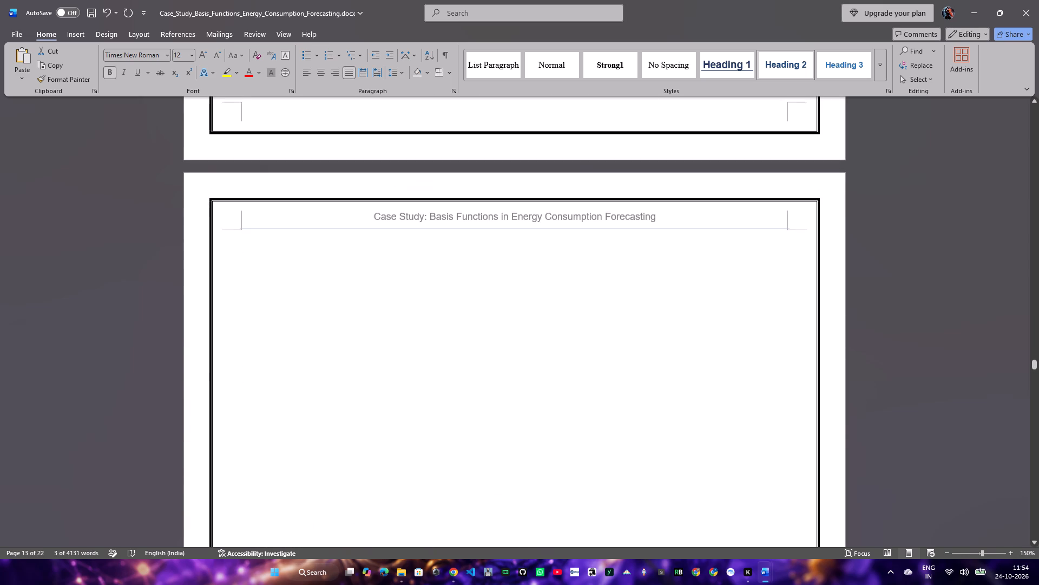
left_click_drag(293, 328, 229, 232)
key("BackSpace")
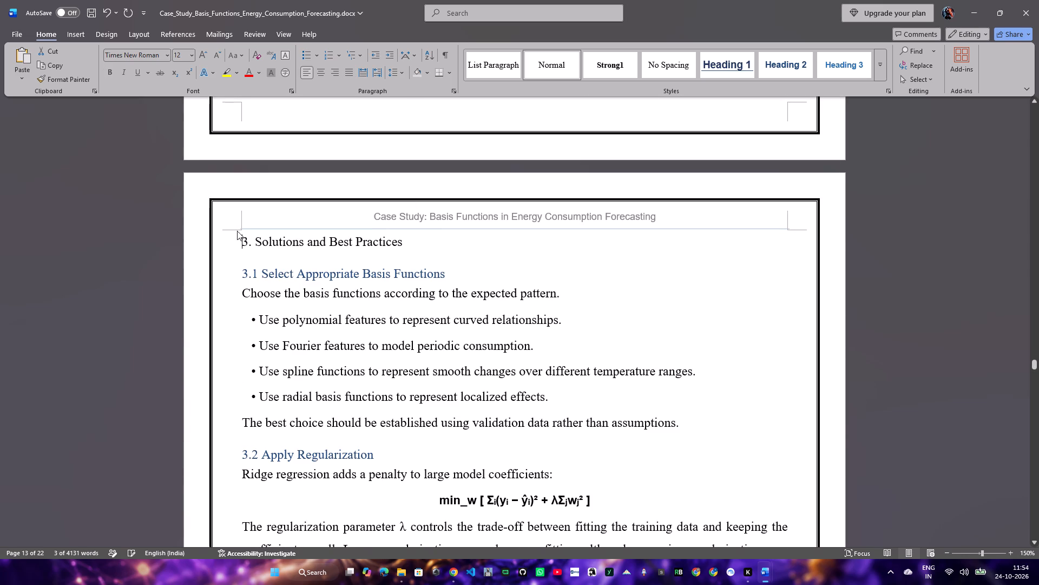
Bold the heading "3. Solutions and Best Practices".
left_click_drag(417, 238, 236, 232)
left_click(250, 211)
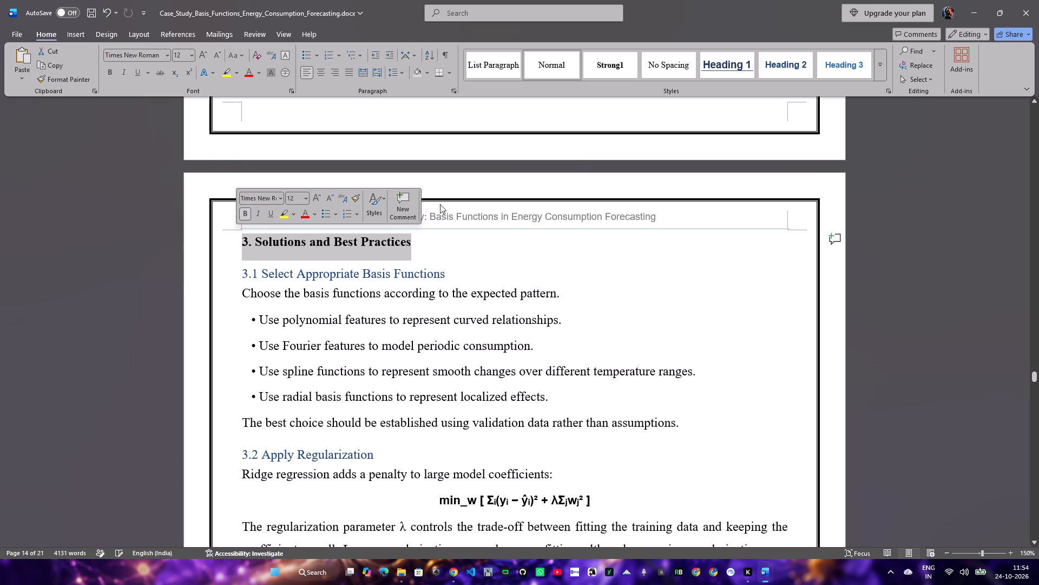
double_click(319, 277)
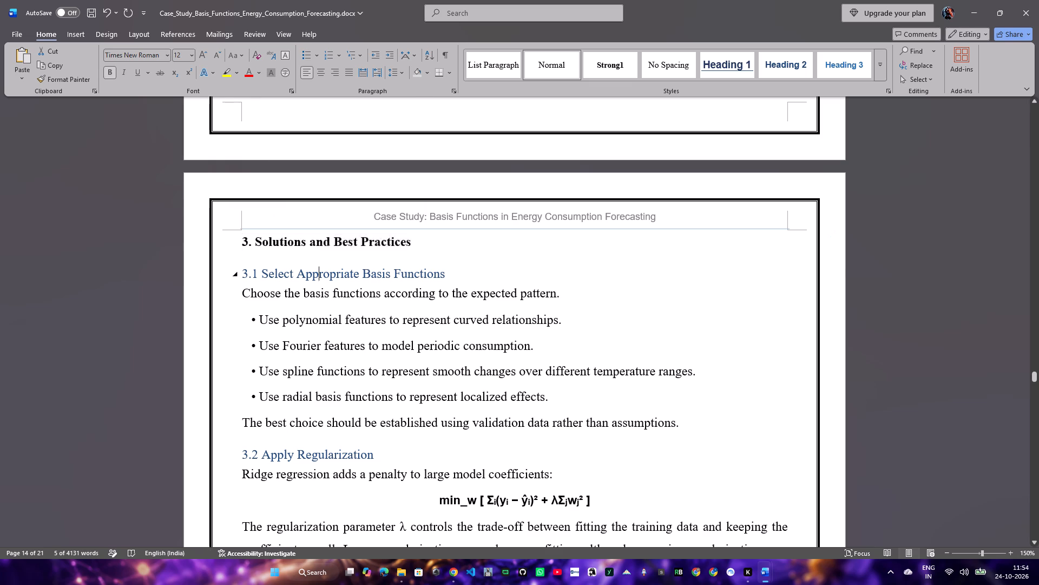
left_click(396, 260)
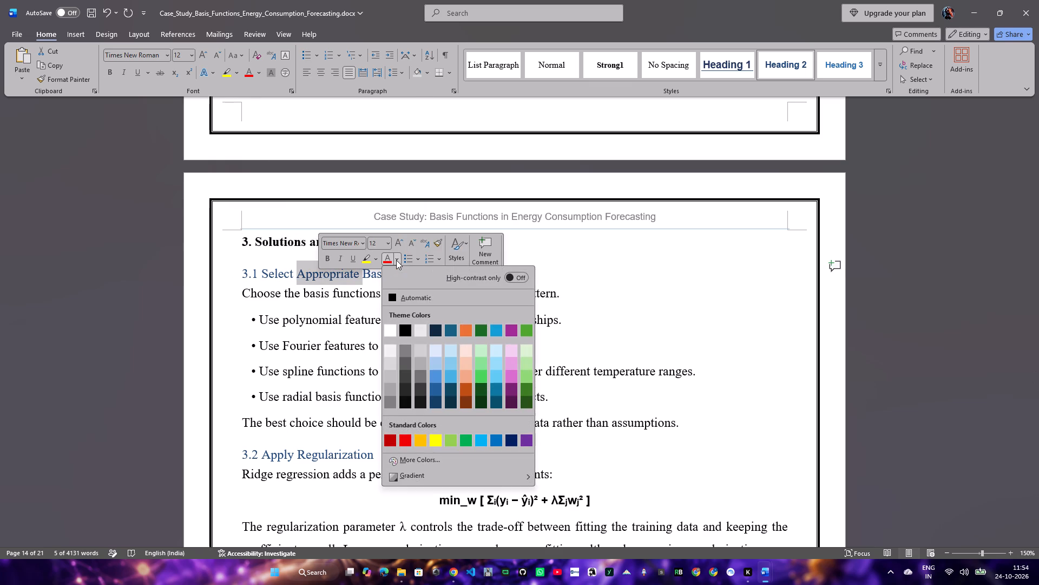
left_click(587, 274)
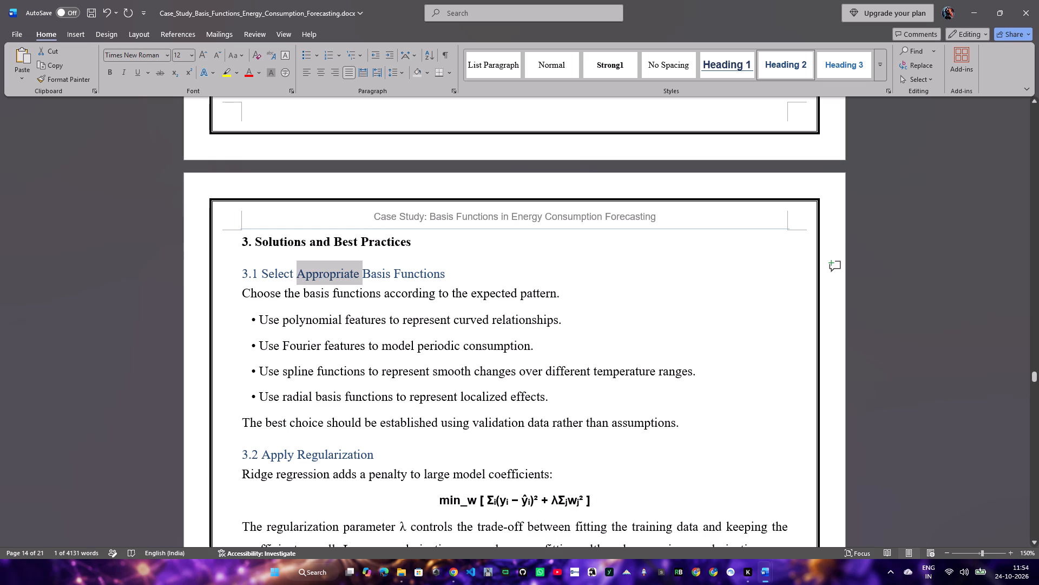
Colour the heading "3. Solutions and Best Practices" with a lighter shade of Dark Blue, Text 2.
left_click_drag(443, 241, 115, 221)
left_click(260, 74)
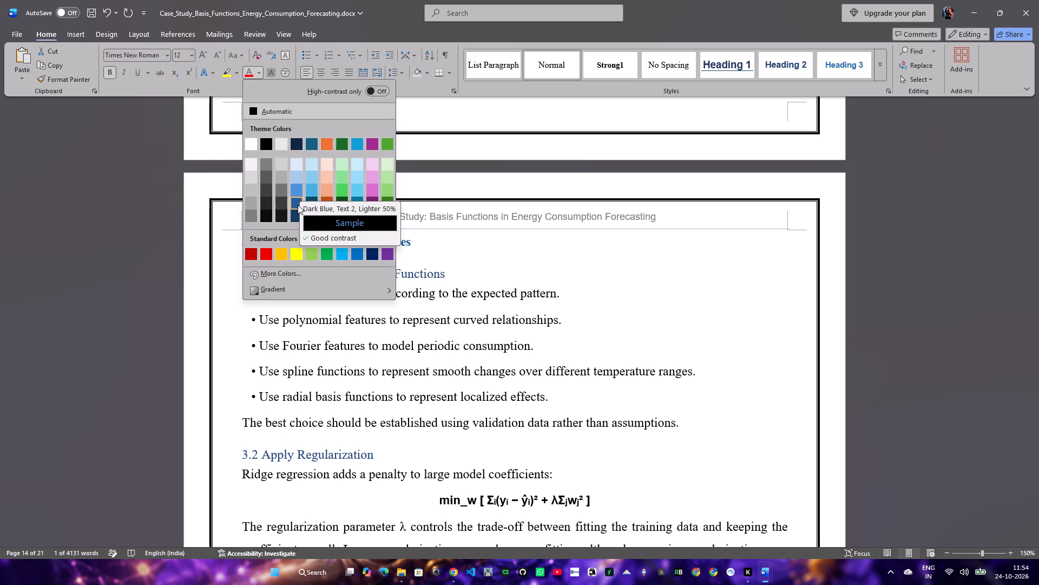
left_click(298, 205)
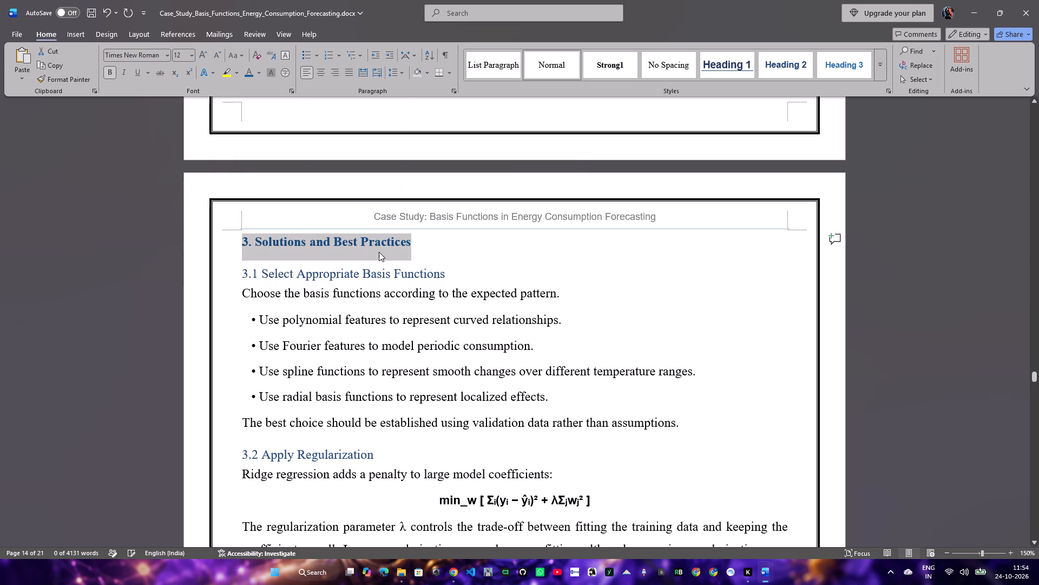
left_click(463, 246)
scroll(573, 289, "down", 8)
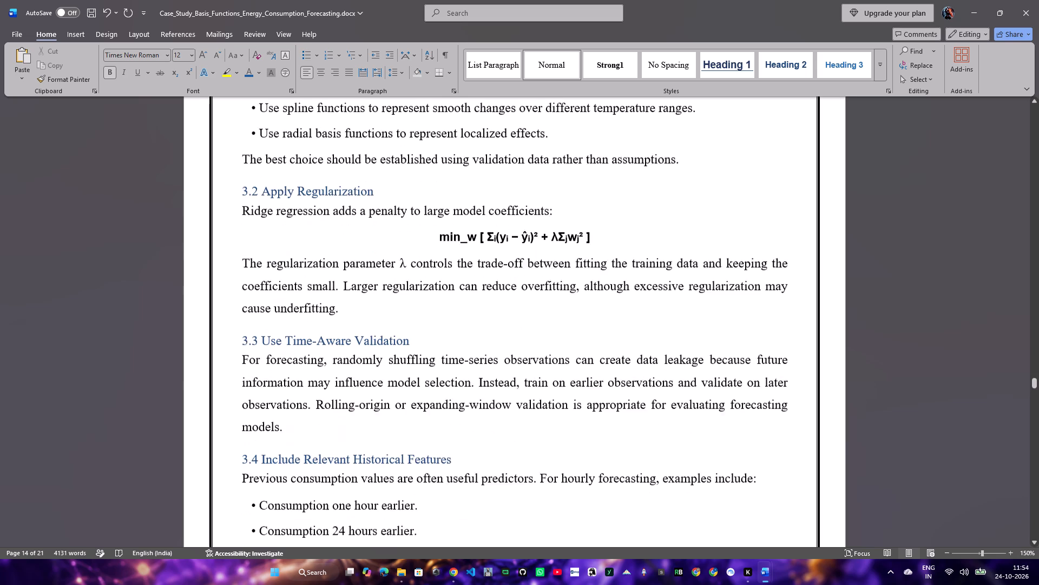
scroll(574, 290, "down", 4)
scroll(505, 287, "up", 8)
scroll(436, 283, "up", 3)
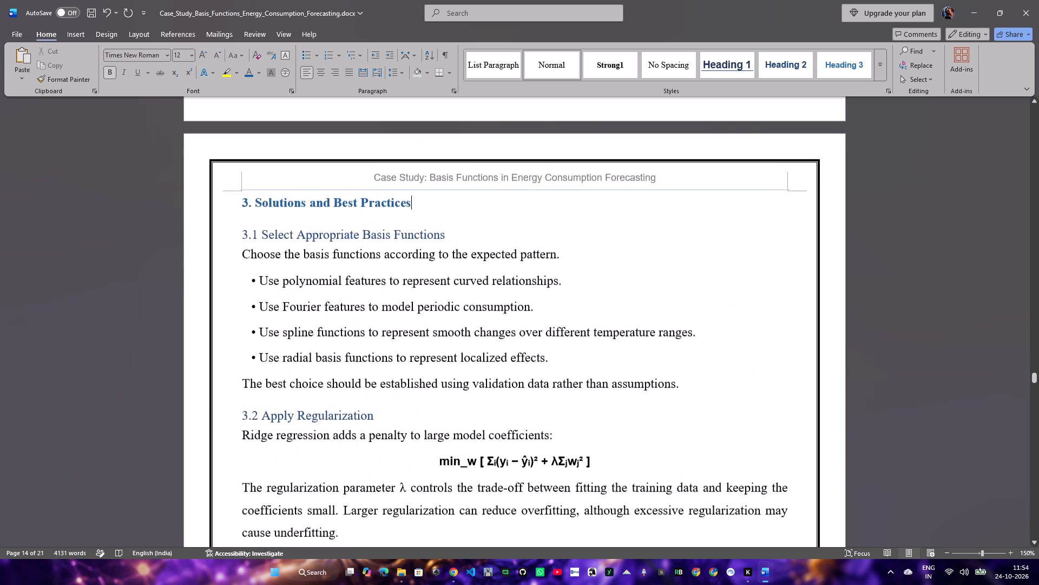
Bold the subheadings "3.2 Apply Regularization", "3.3 Use Time-Aware Validation" and "3.4 Include Relevant Historical Features".
scroll(432, 305, "down", 3)
left_click_drag(412, 297, 211, 295)
left_click(217, 277)
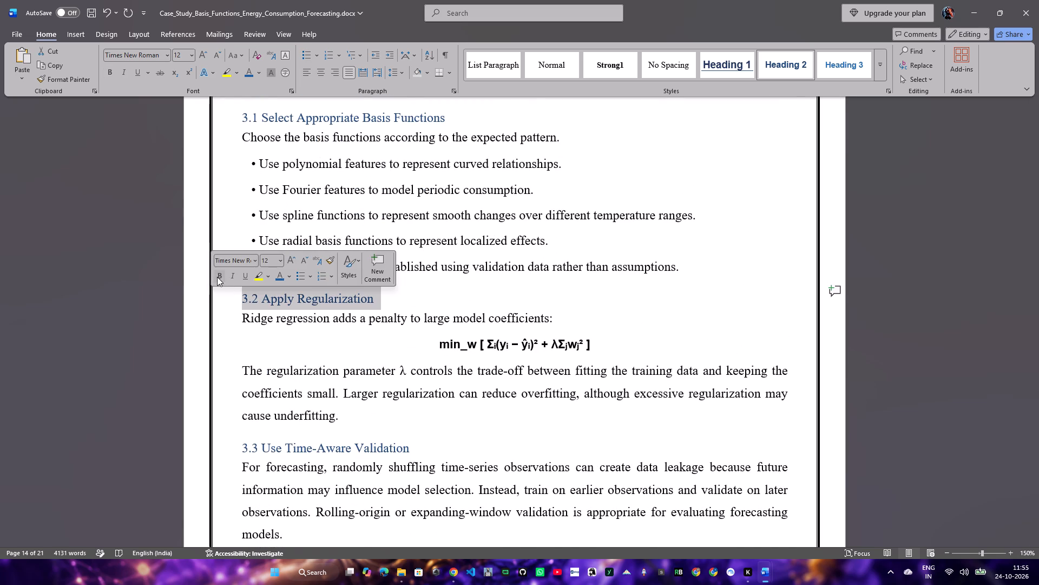
scroll(306, 330, "down", 4)
left_click_drag(416, 295, 235, 290)
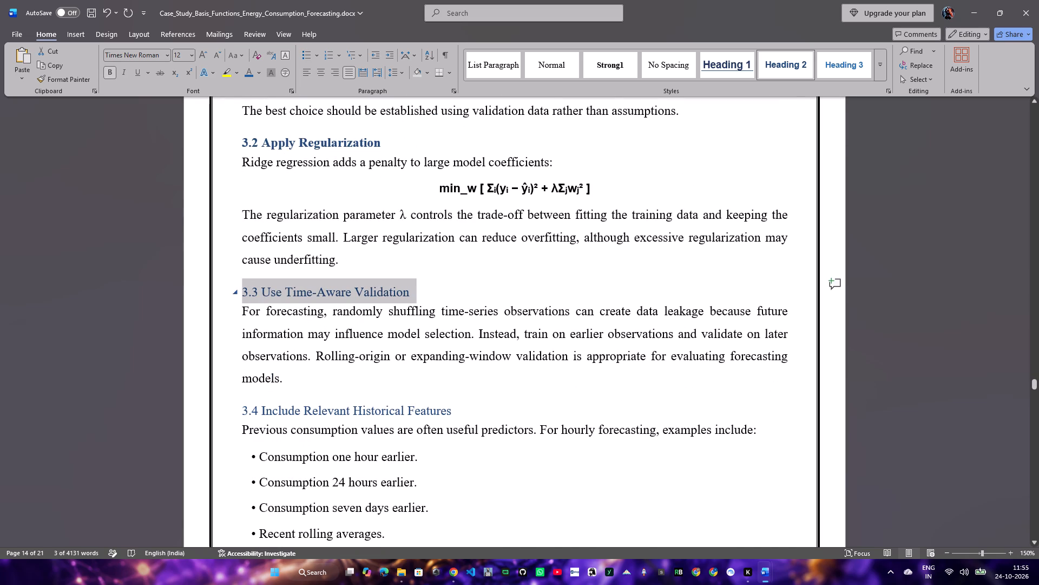
left_click_drag(235, 290, 234, 290)
left_click(241, 272)
left_click_drag(474, 412, 290, 400)
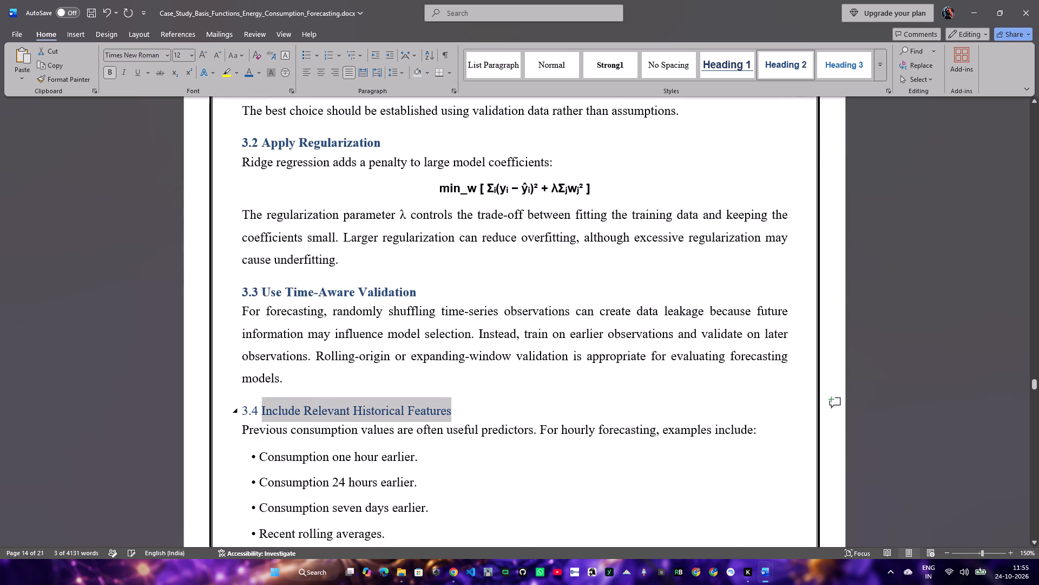
left_click_drag(290, 400, 241, 407)
left_click(251, 390)
Bold the subheadings "3.5 Compare Against a Baseline" and "3.6 Evaluate Multiple Metrics".
scroll(409, 328, "down", 7)
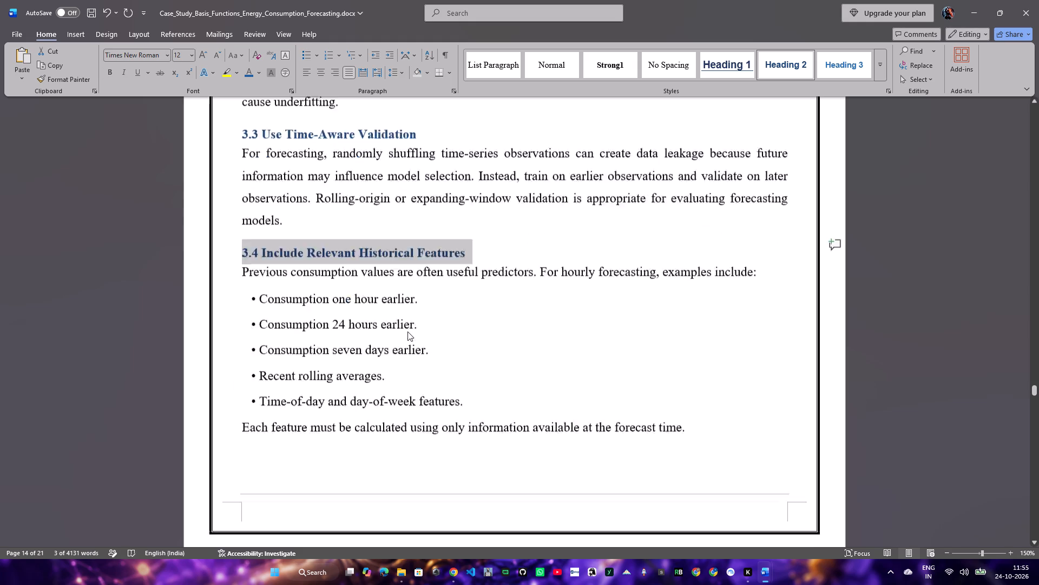
scroll(412, 328, "down", 6)
left_click_drag(428, 294, 235, 300)
left_click(245, 282)
left_click_drag(403, 381, 293, 387)
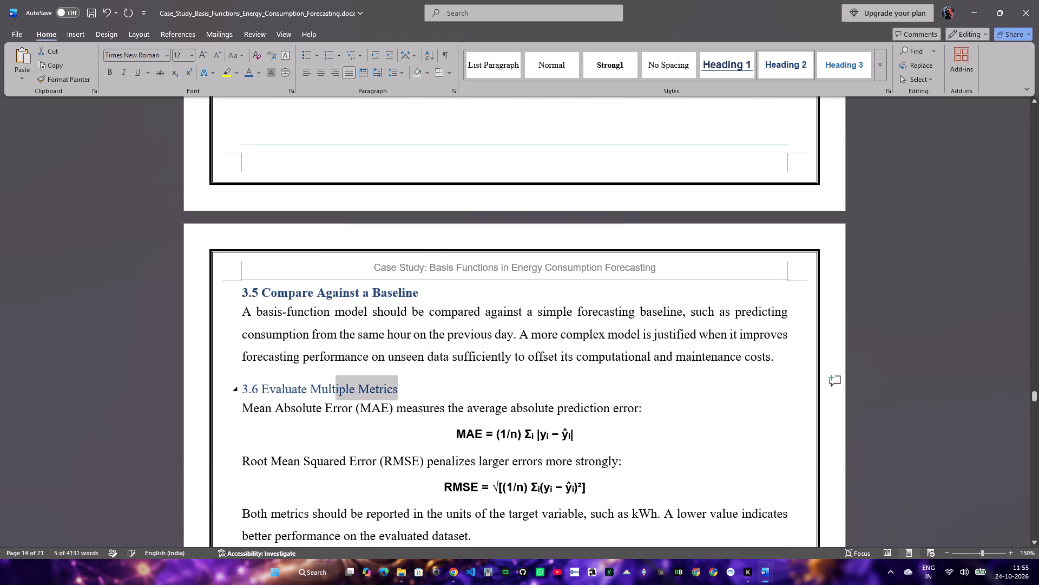
left_click_drag(293, 387, 217, 380)
left_click(221, 362)
Bold the heading "4. Pseudo Code" together with the subheading "4.1 Algorithm for Basis Function-Based Forecasting".
scroll(224, 362, "down", 5)
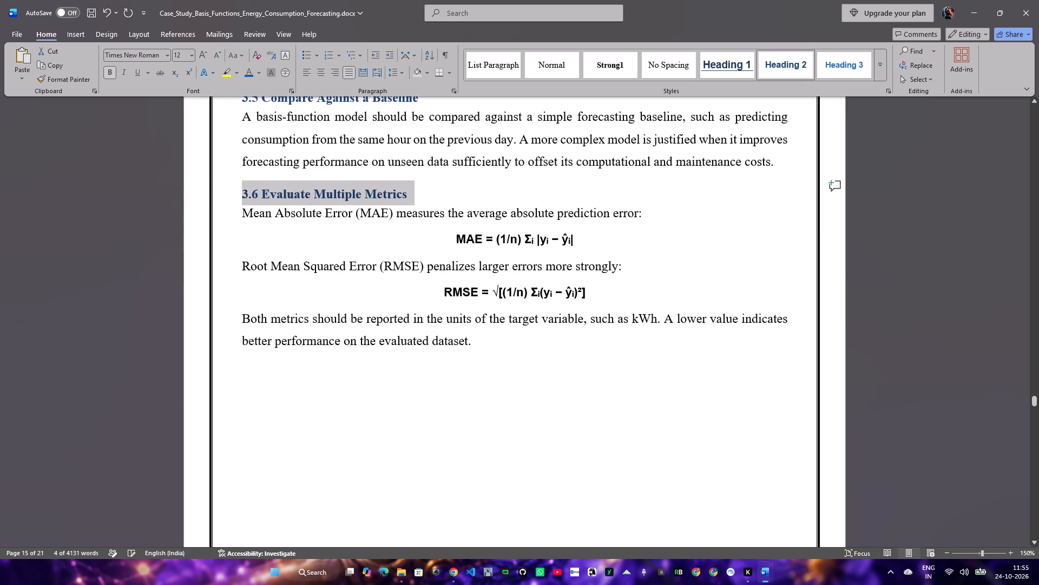
scroll(403, 321, "down", 16)
scroll(306, 336, "down", 5)
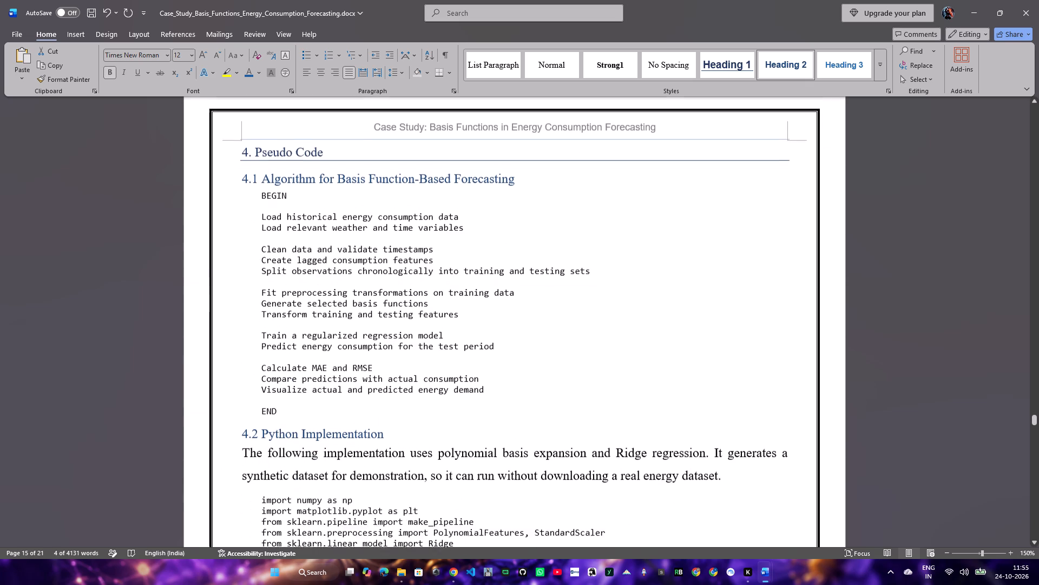
left_click_drag(568, 176, 138, 157)
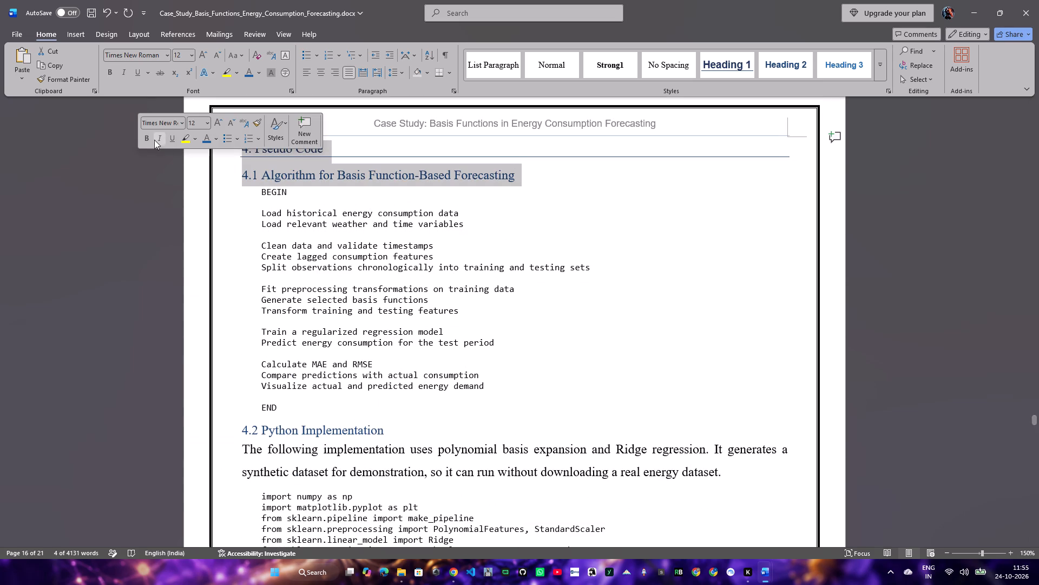
left_click(145, 138)
Italicise the whole pseudocode block under section 4.1, from BEGIN to END.
left_click(262, 190)
left_click_drag(262, 188, 265, 188)
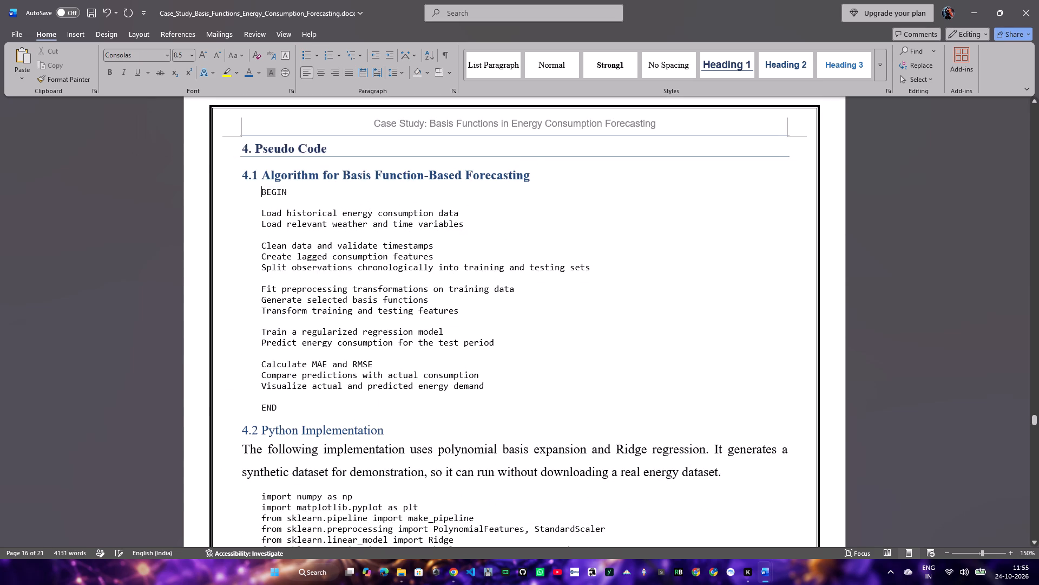
left_click_drag(265, 188, 479, 407)
left_click(499, 388)
left_click(451, 300)
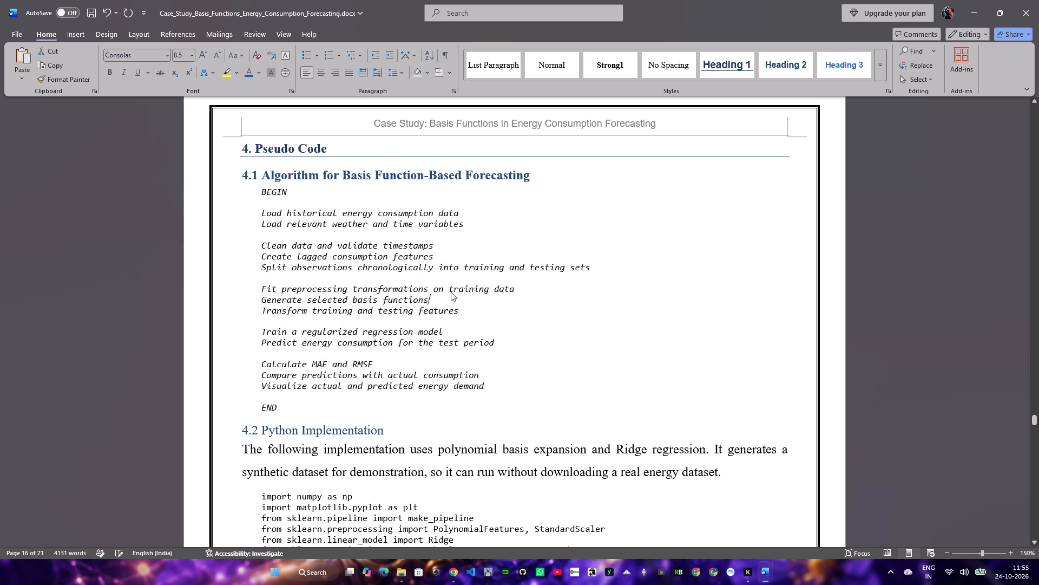
Bold the subheading "4.2 Python Implementation".
scroll(450, 289, "down", 6)
scroll(333, 285, "down", 1)
left_click_drag(396, 211, 309, 210)
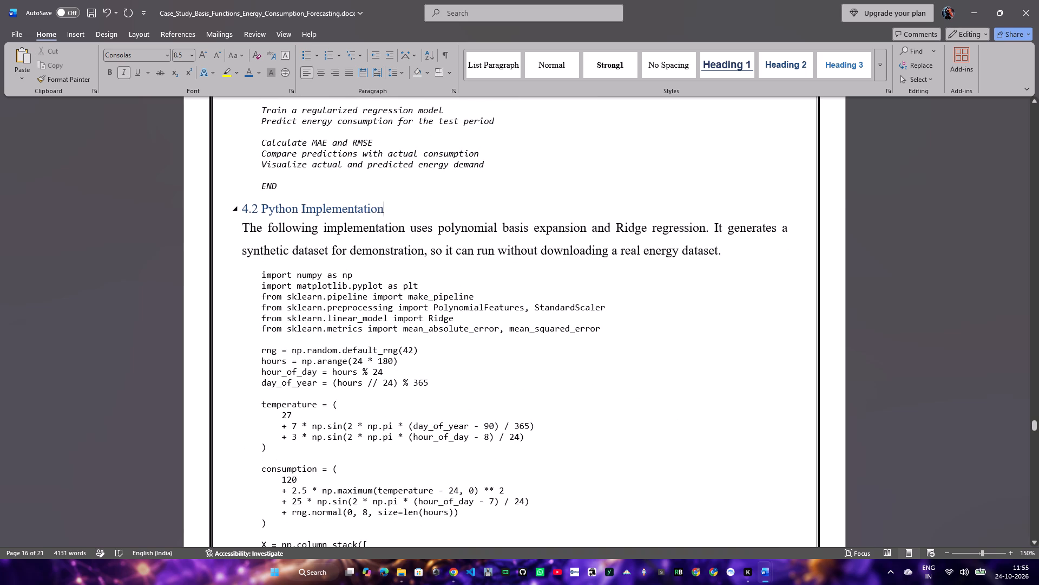
left_click_drag(309, 210, 238, 205)
left_click(242, 186)
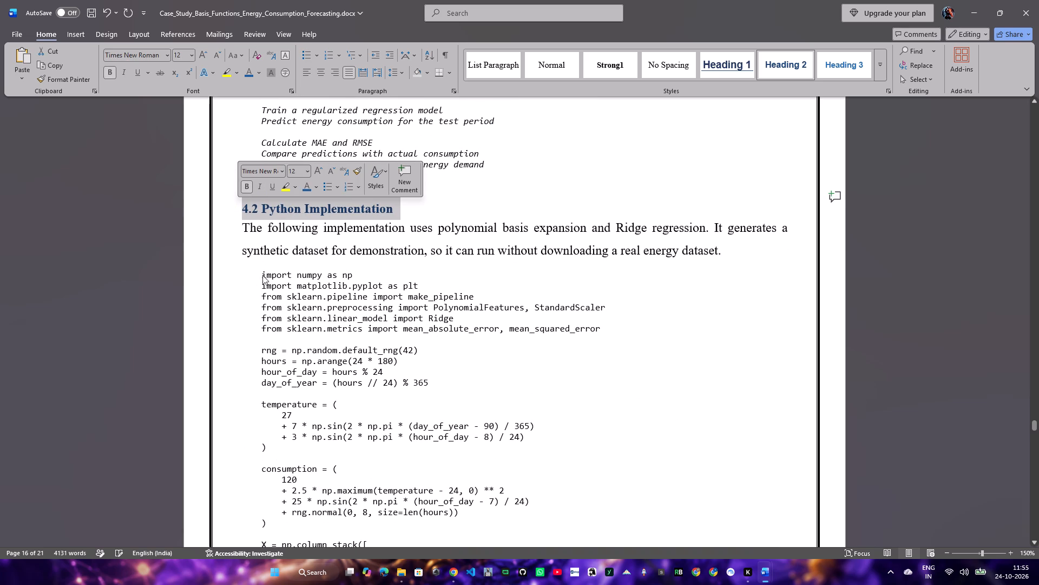
Italicise the entire Python code listing in section 4.2, from the first import line to the final RMSE print line.
left_click_drag(263, 268, 354, 524)
left_click(257, 281)
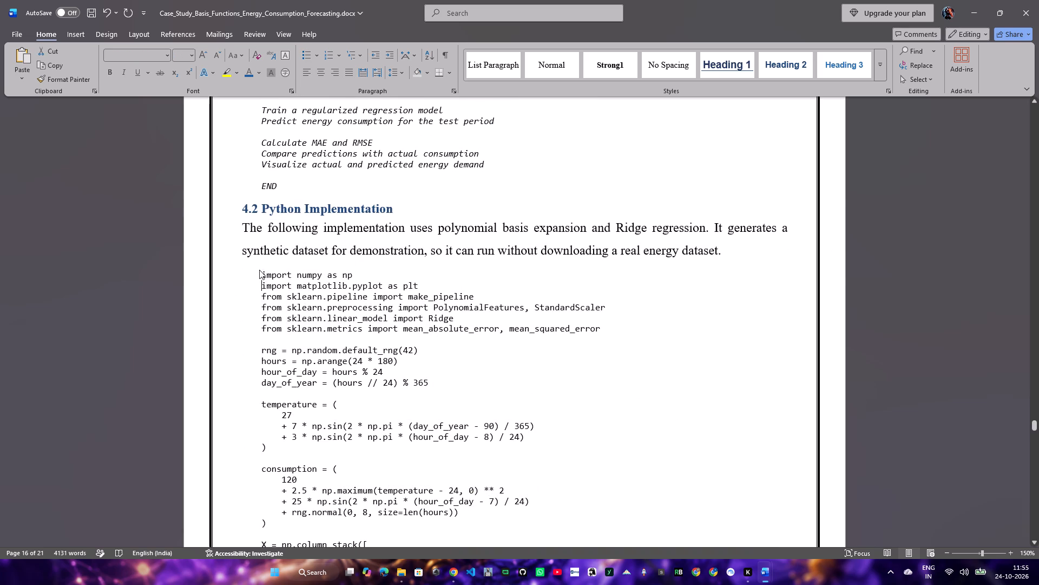
left_click_drag(259, 270, 315, 481)
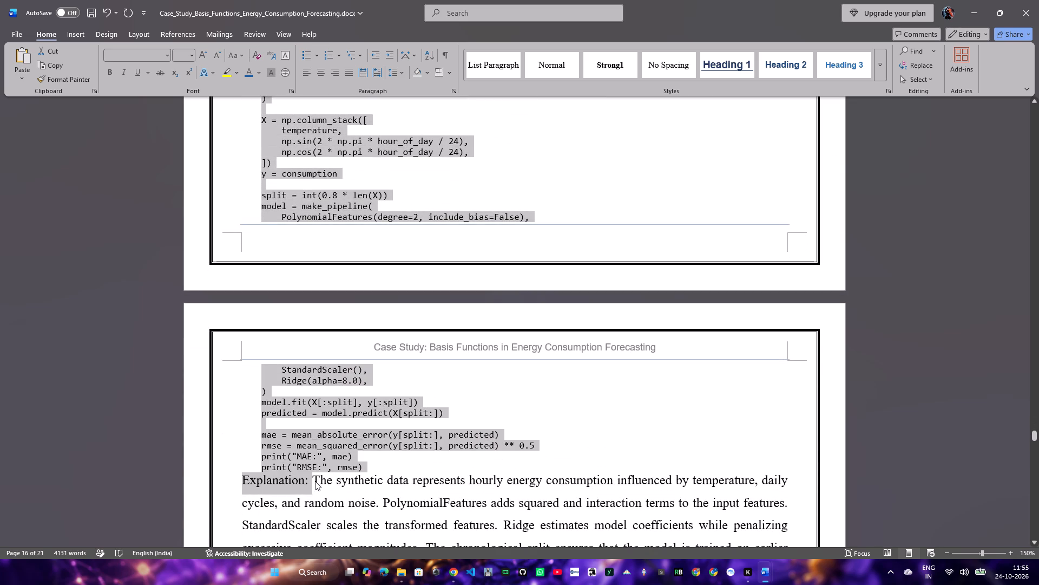
left_click_drag(315, 481, 376, 469)
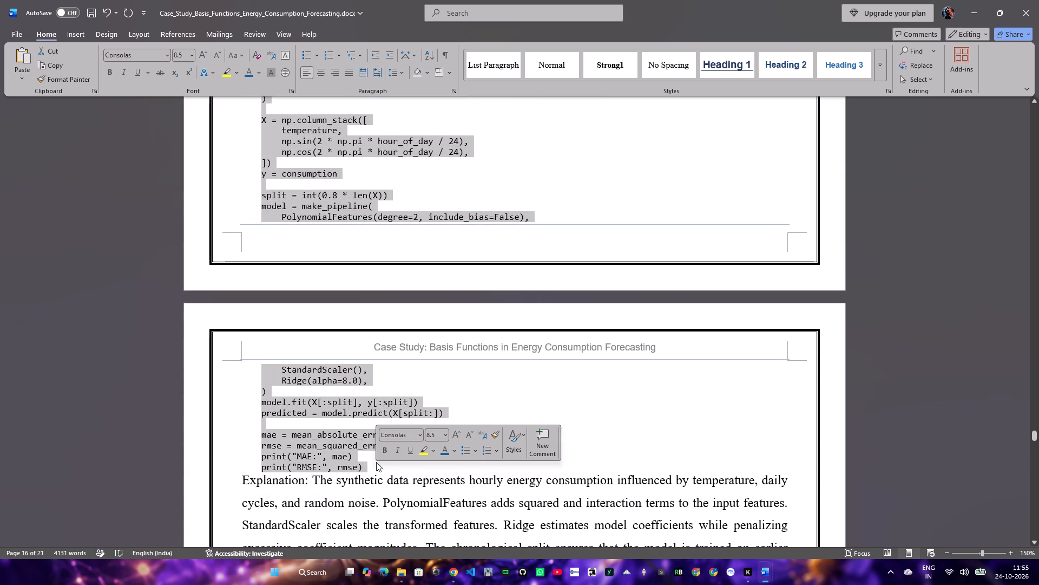
left_click(393, 450)
left_click(336, 376)
Bold the subheading "4.3 Testing Strategy" above the test case table.
scroll(336, 376, "down", 7)
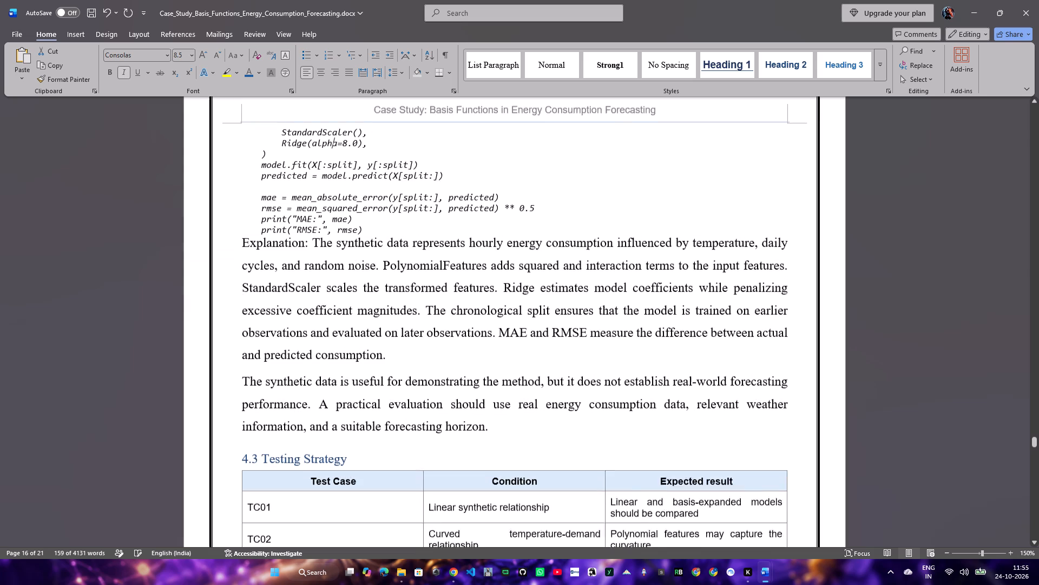
scroll(336, 377, "down", 1)
left_click_drag(353, 378, 353, 378)
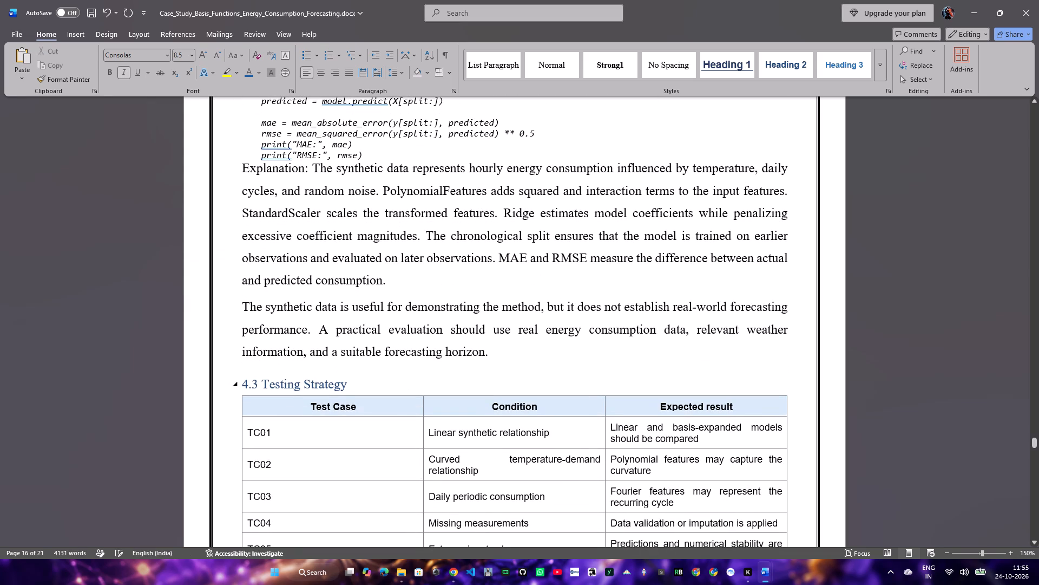
left_click_drag(353, 378, 231, 375)
left_click(236, 360)
Bold the heading "5. Observations & Key Findings" together with the subheading "5.1 Improved Representation of Nonlinear Relationships".
scroll(338, 394, "down", 12)
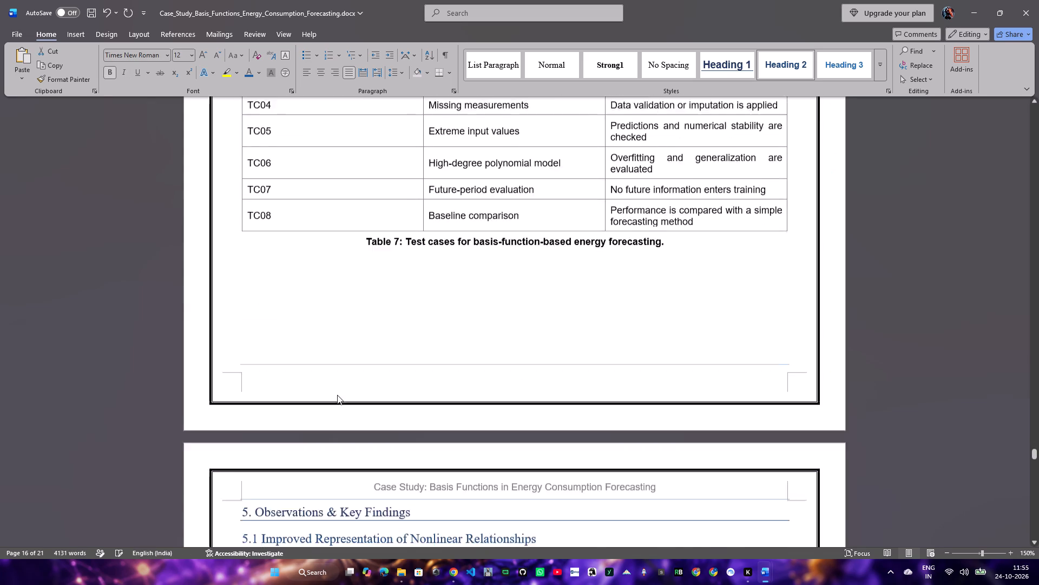
scroll(337, 394, "down", 3)
left_click_drag(548, 367, 370, 352)
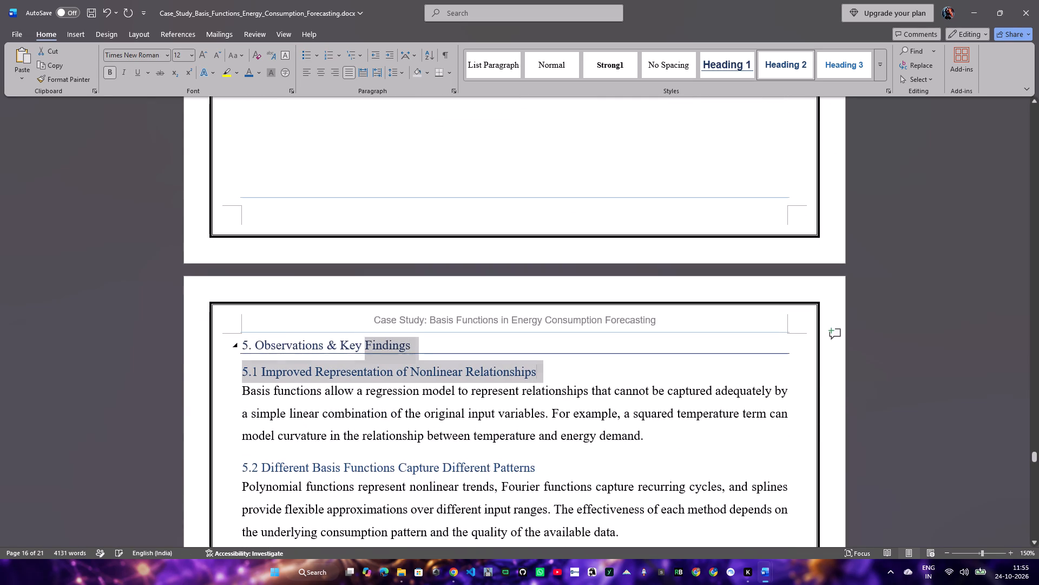
left_click_drag(370, 352, 217, 350)
left_click(229, 331)
Bold the subheadings "5.2 Different Basis Functions Capture Different Patterns" and "5.3 Regularization Controls Model Complexity".
scroll(589, 425, "down", 4)
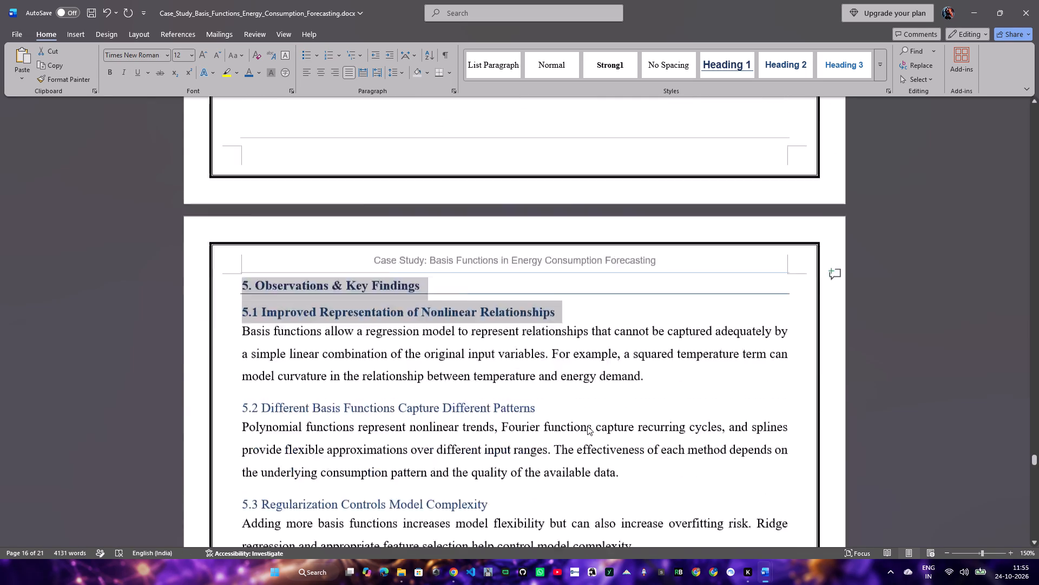
scroll(587, 426, "down", 2)
scroll(542, 418, "down", 2)
scroll(521, 337, "up", 5)
left_click_drag(551, 361, 547, 360)
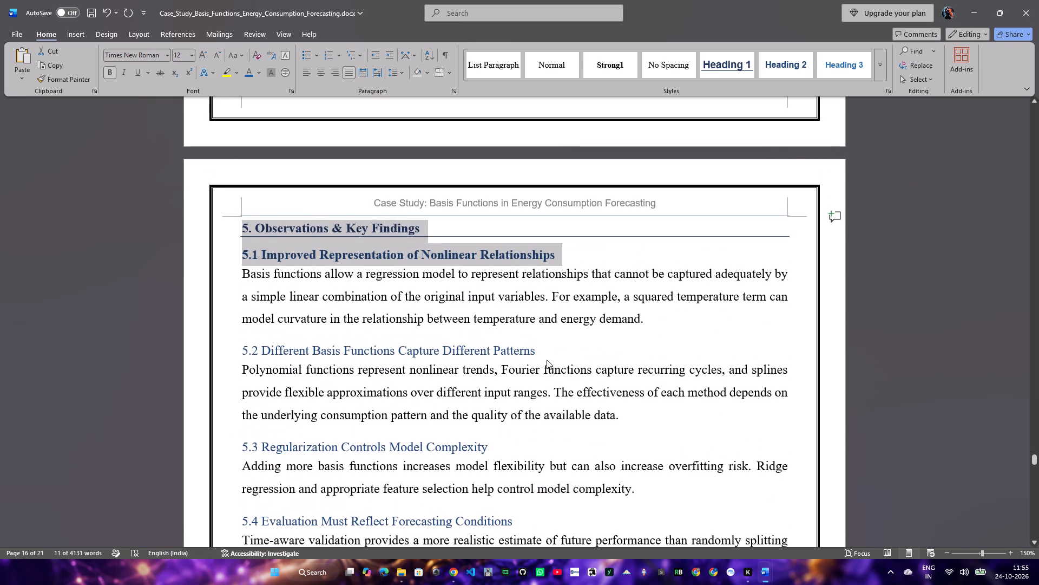
left_click_drag(547, 360, 212, 349)
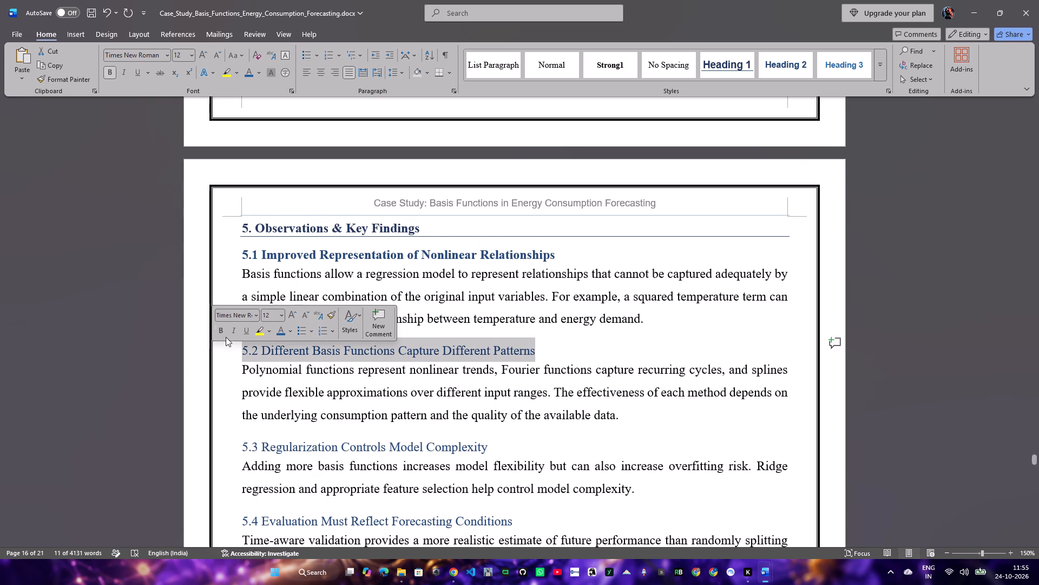
left_click(219, 329)
scroll(359, 380, "down", 3)
left_click(472, 318)
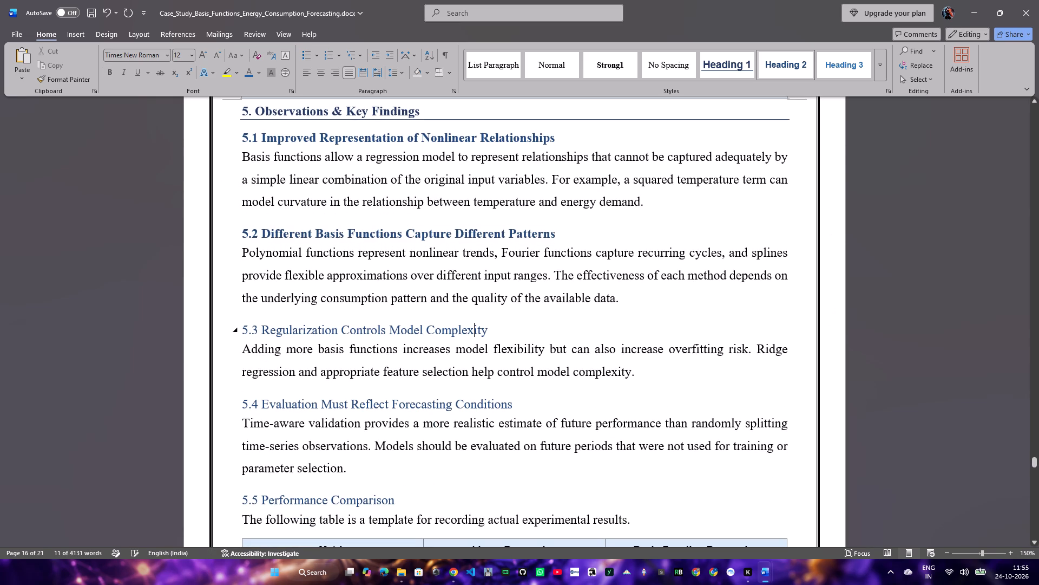
left_click_drag(512, 328, 243, 329)
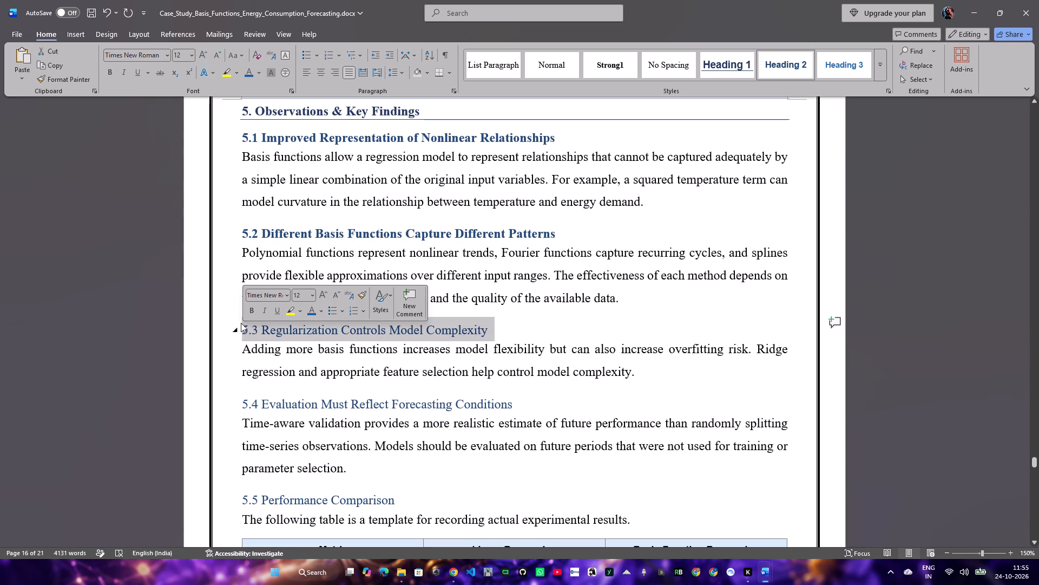
left_click(248, 315)
Bold the subheadings "5.4 Evaluation Must Reflect Forecasting Conditions" and "5.5 Performance Comparison".
left_click_drag(545, 400, 254, 399)
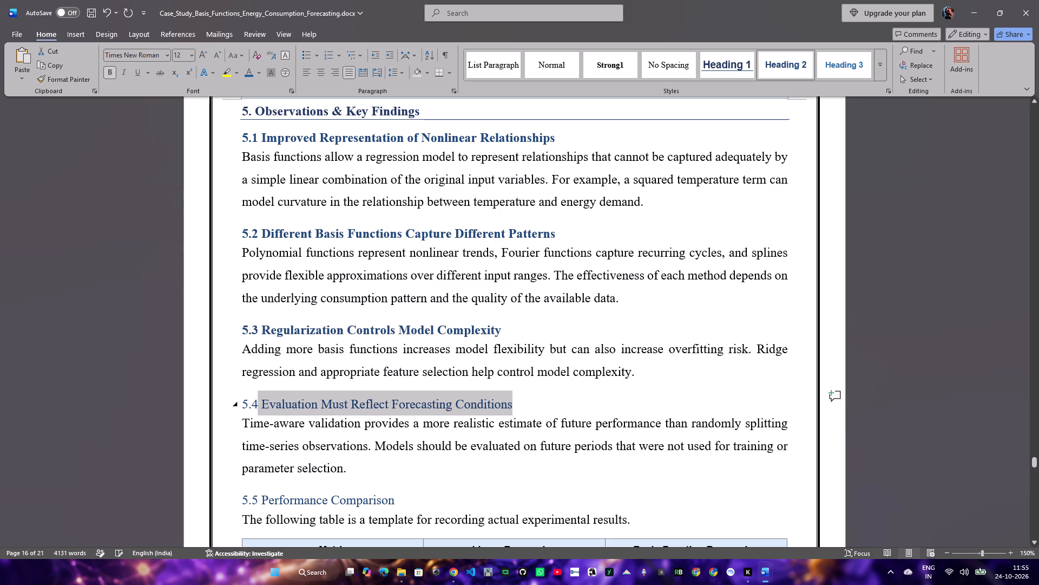
left_click_drag(254, 399, 242, 402)
left_click(249, 380)
scroll(292, 389, "down", 5)
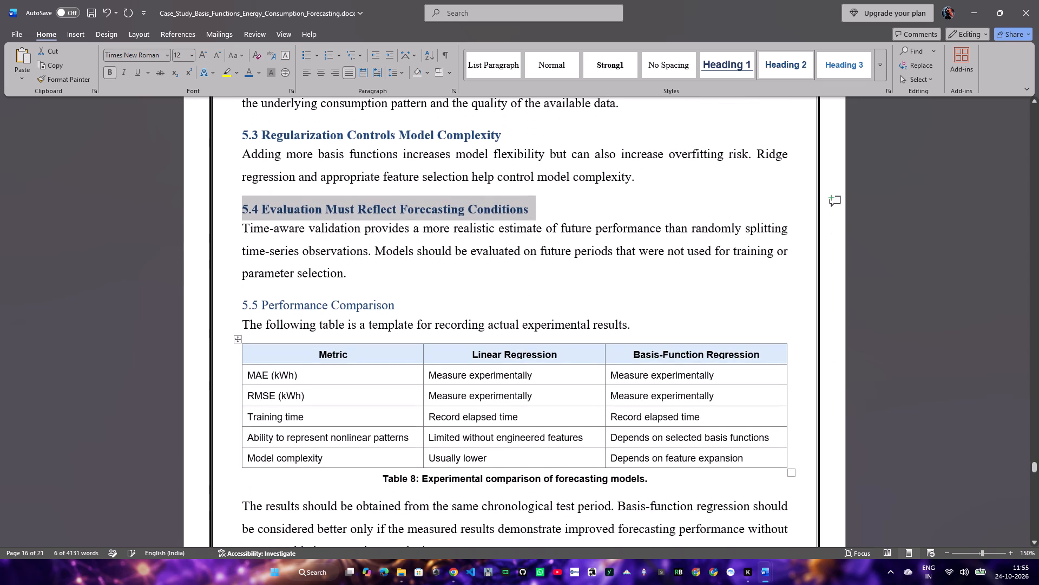
left_click_drag(415, 308, 210, 307)
left_click(215, 294)
Shade the header row of the test case table (Table 7) in section 4.3 light grey.
scroll(288, 334, "down", 5)
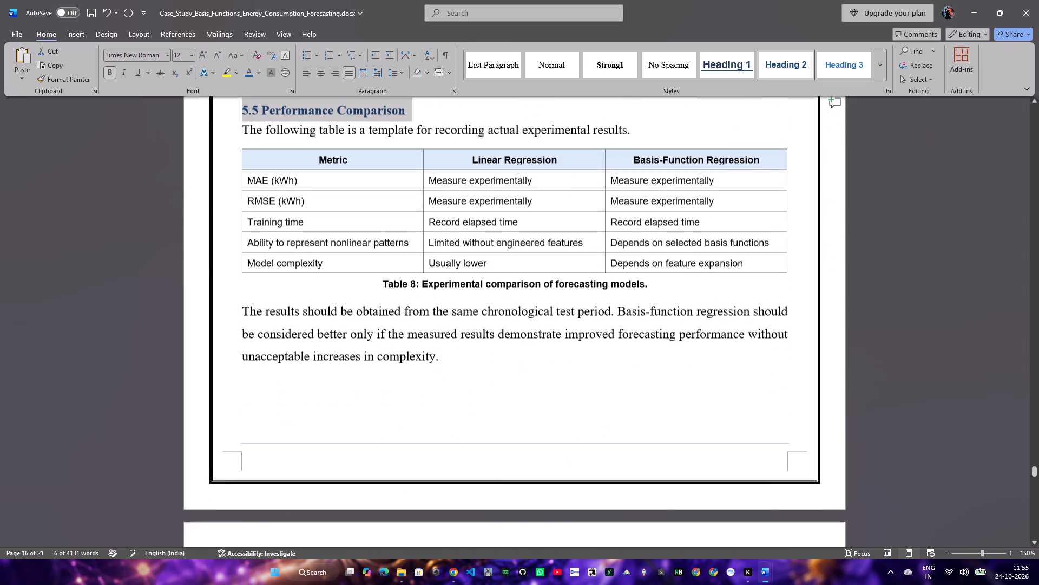
scroll(418, 319, "down", 5)
scroll(417, 322, "up", 5)
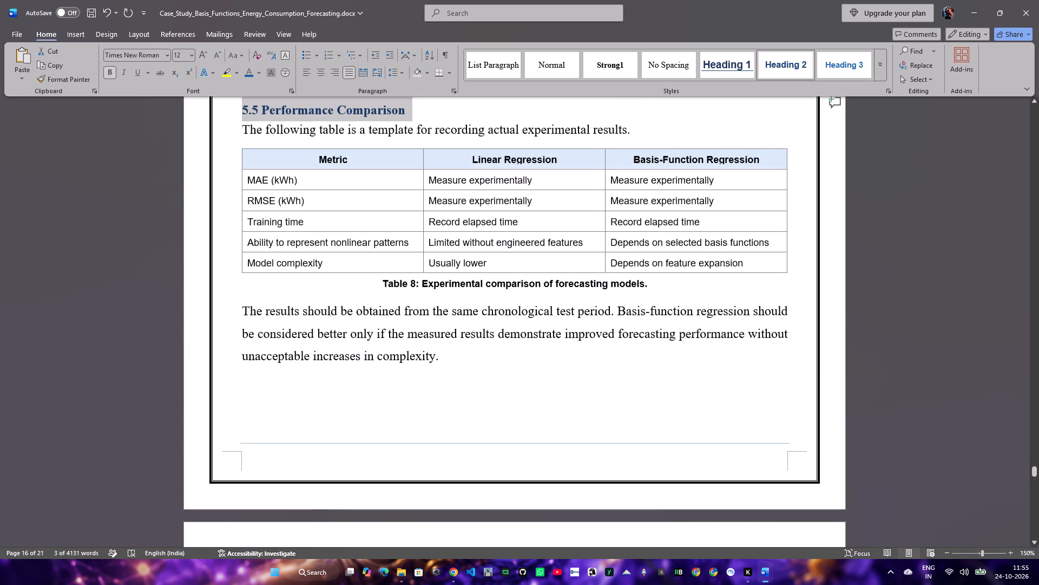
scroll(325, 224, "up", 20)
scroll(325, 224, "up", 12)
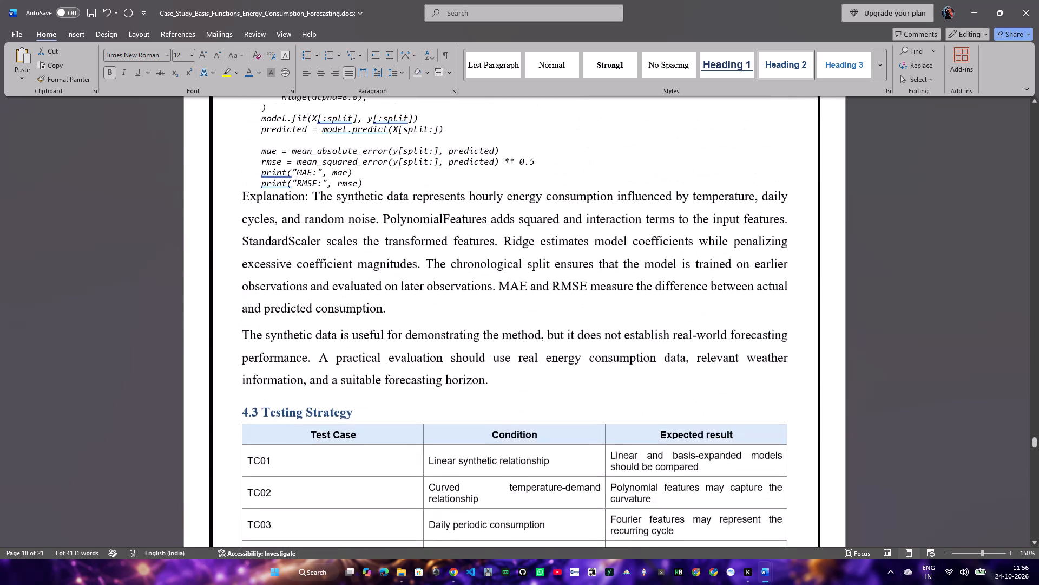
scroll(325, 268, "up", 6)
scroll(325, 269, "down", 11)
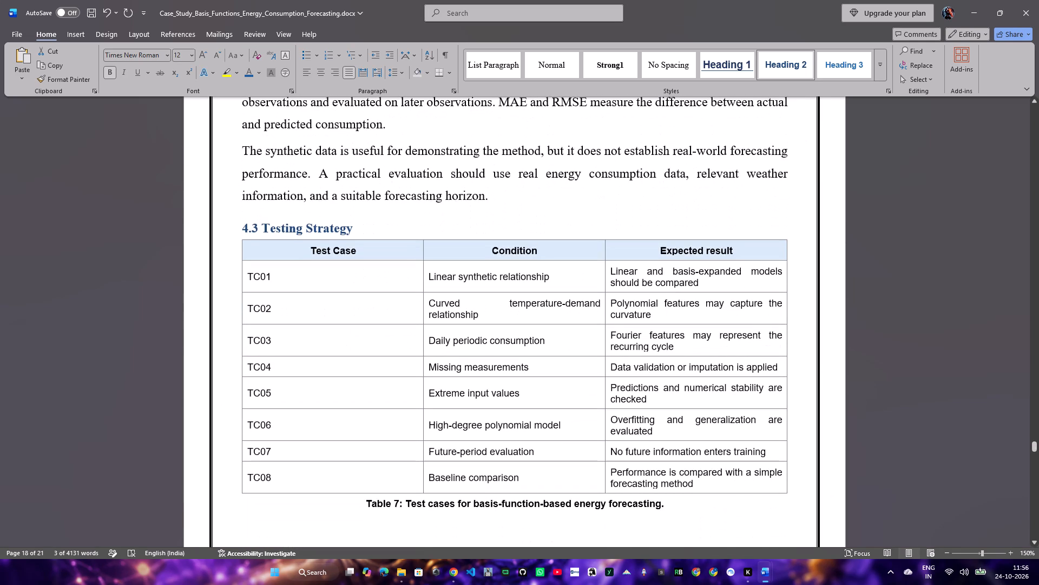
left_click(298, 261)
left_click_drag(299, 250, 804, 255)
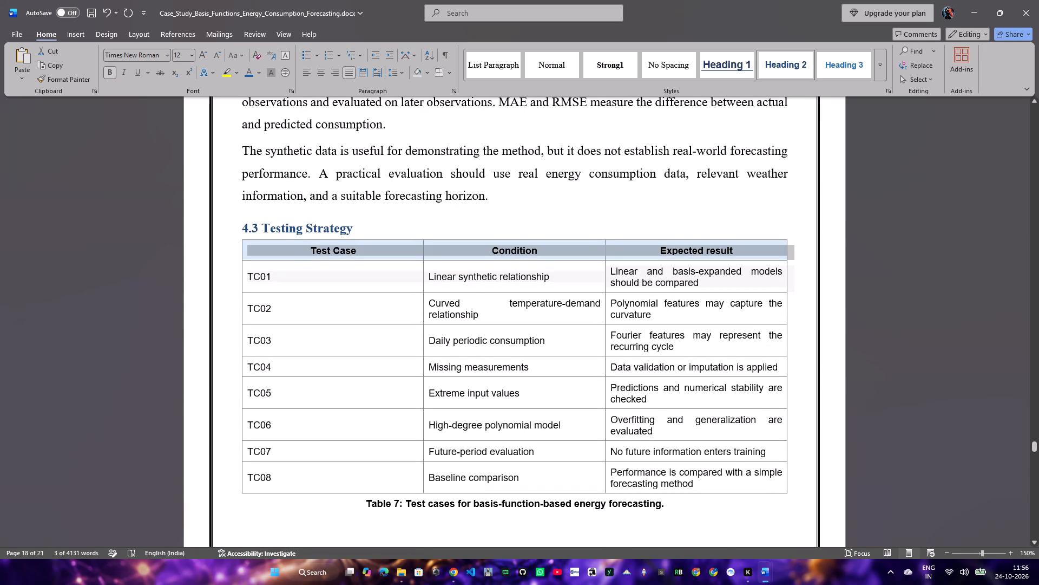
left_click_drag(804, 255, 789, 255)
left_click(875, 288)
Review the header shading of the tables in the earlier sections, back to the model comparison table (Table 6).
scroll(673, 248, "up", 4)
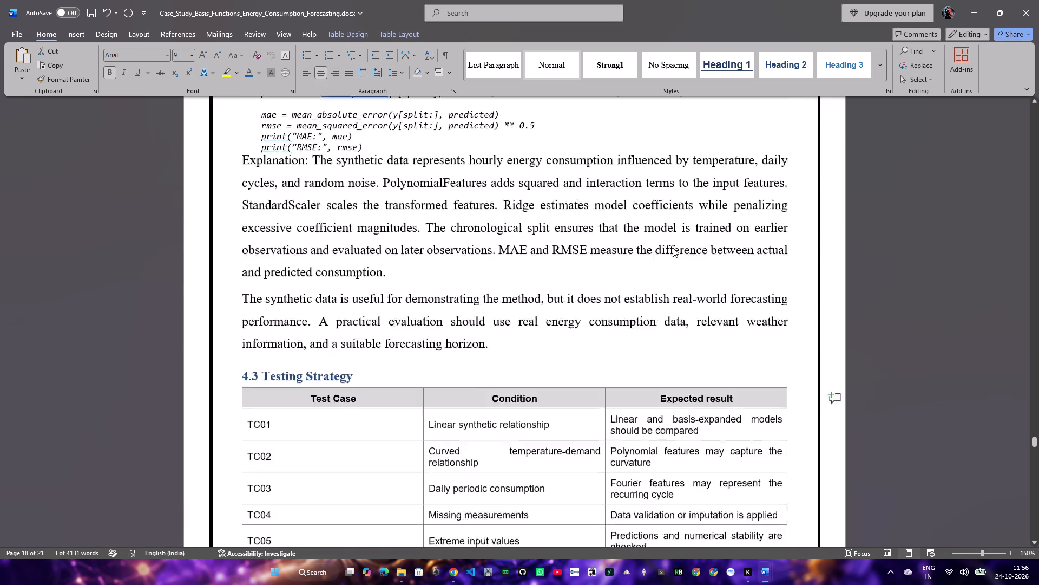
scroll(673, 248, "up", 20)
scroll(673, 248, "up", 20)
scroll(673, 248, "up", 14)
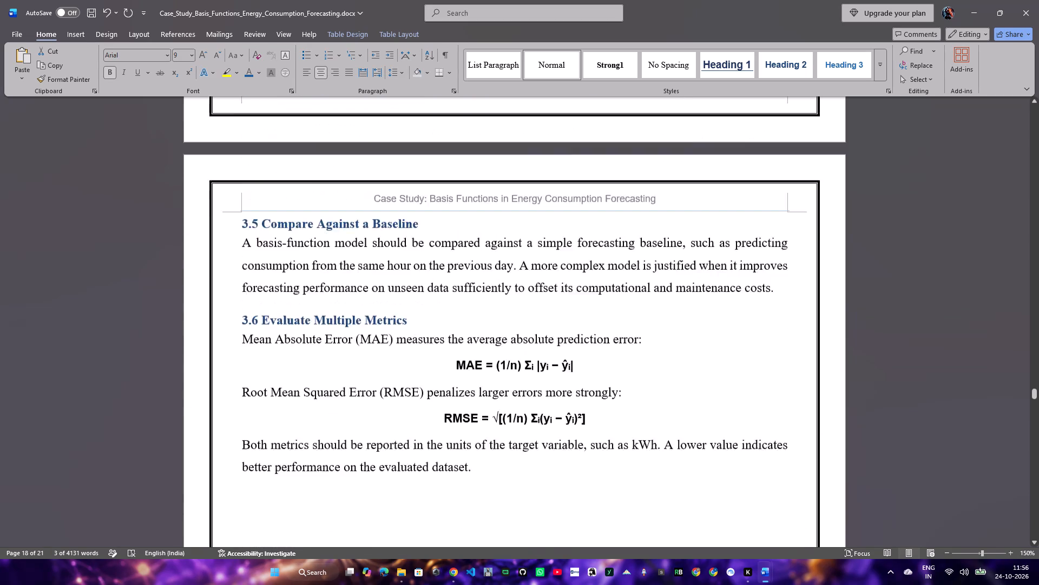
scroll(616, 256, "up", 20)
scroll(616, 256, "up", 20)
scroll(616, 256, "up", 14)
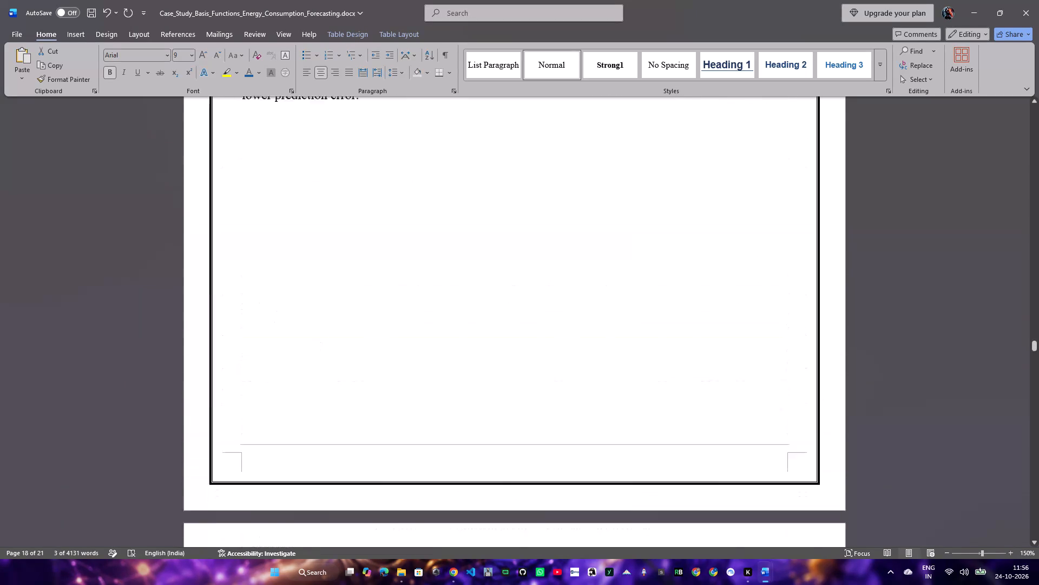
scroll(606, 255, "up", 16)
scroll(603, 252, "down", 6)
middle_click(602, 252)
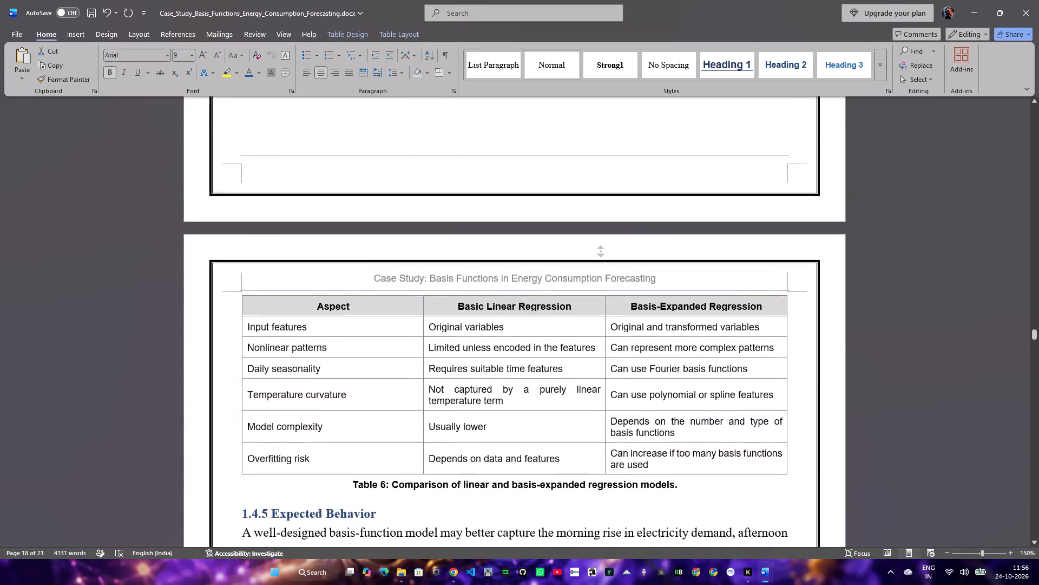
left_click(604, 352)
Shade the header row of the experimental comparison table (Table 8) in section 5.5 light grey.
scroll(603, 351, "up", 17)
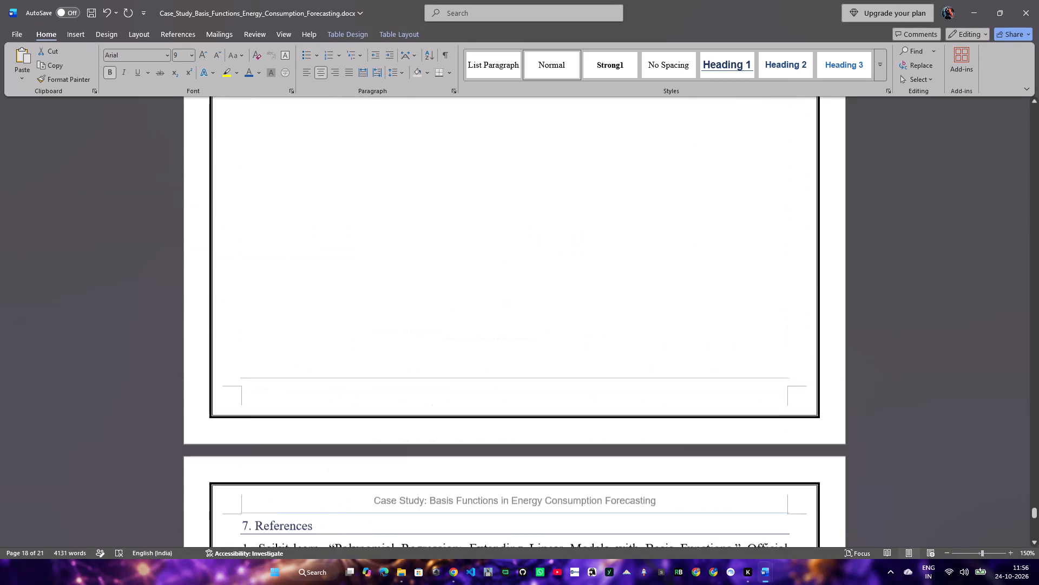
scroll(603, 352, "up", 20)
scroll(603, 352, "up", 20)
scroll(603, 352, "up", 3)
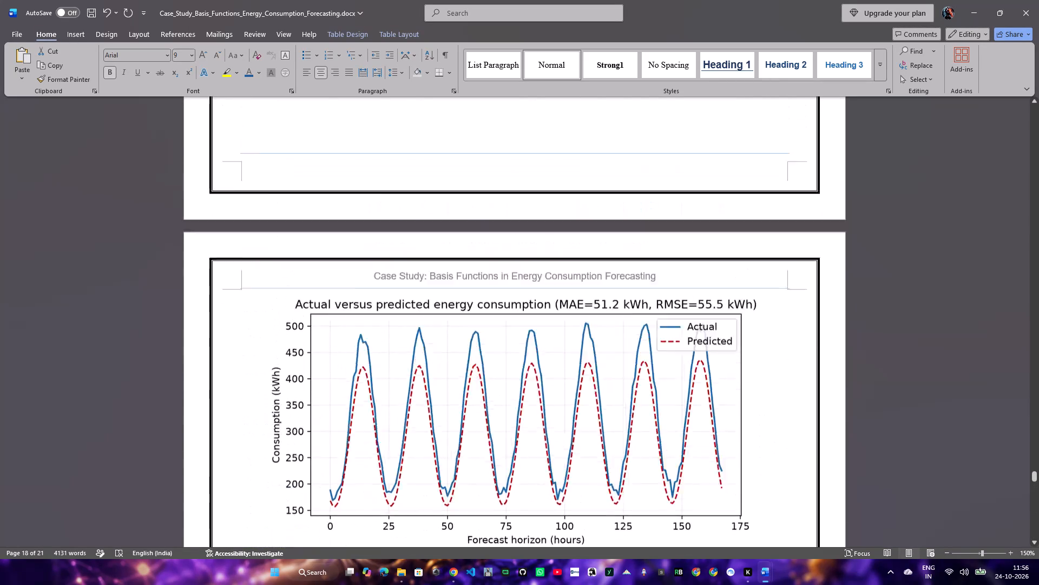
scroll(603, 352, "up", 14)
scroll(598, 359, "down", 6)
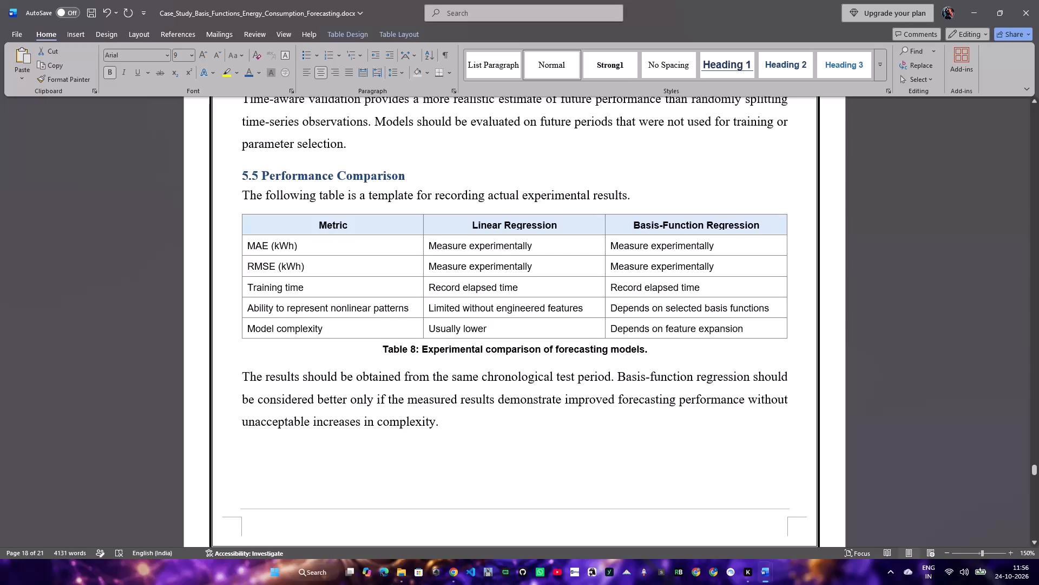
left_click_drag(765, 224, 307, 215)
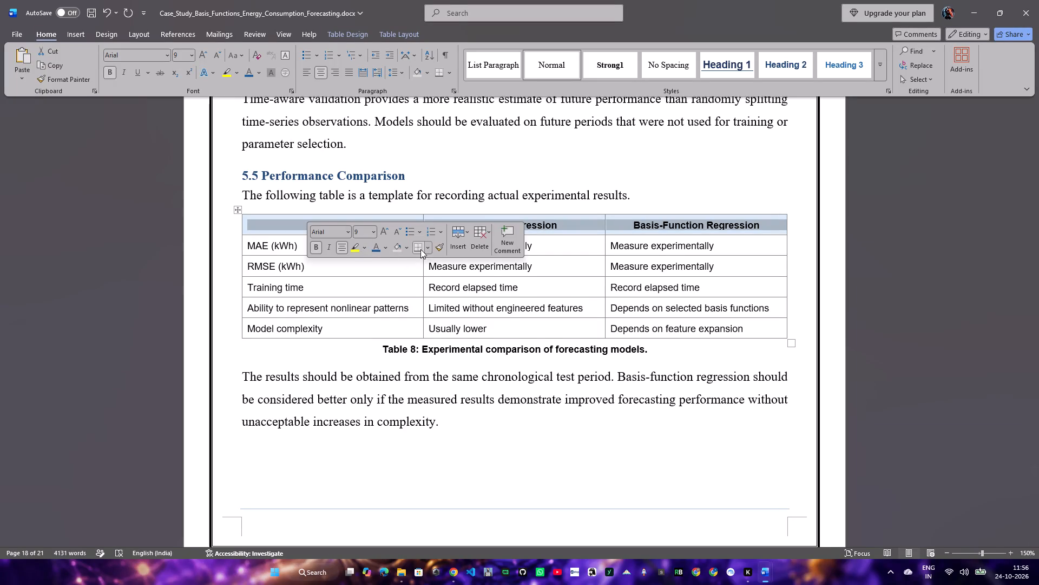
left_click(399, 248)
Bold the subheading "5.6 Overall Key Findings" below Fig. 5.
scroll(518, 268, "up", 15)
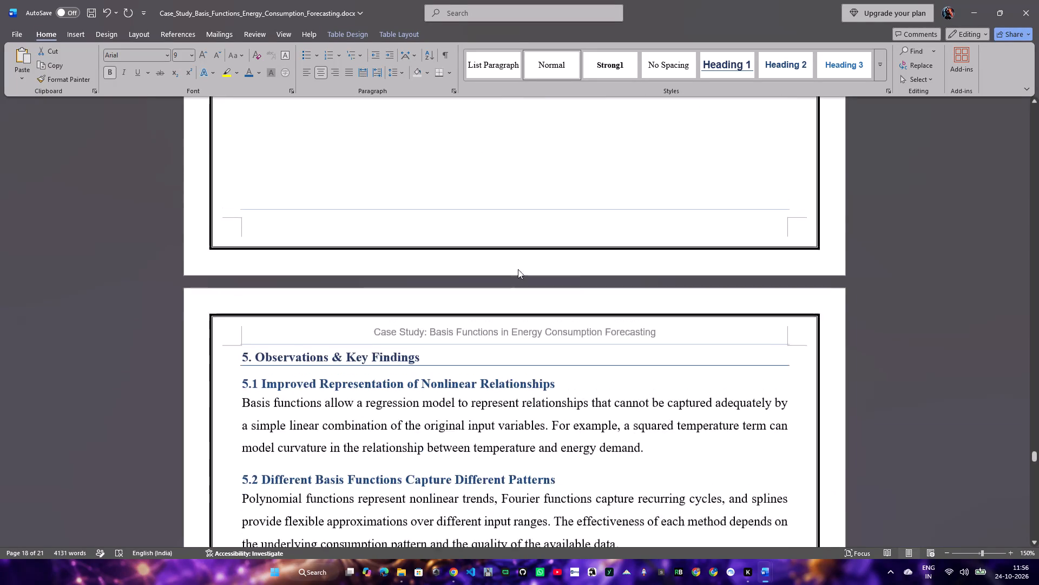
scroll(518, 269, "up", 8)
scroll(517, 269, "down", 20)
scroll(517, 269, "down", 4)
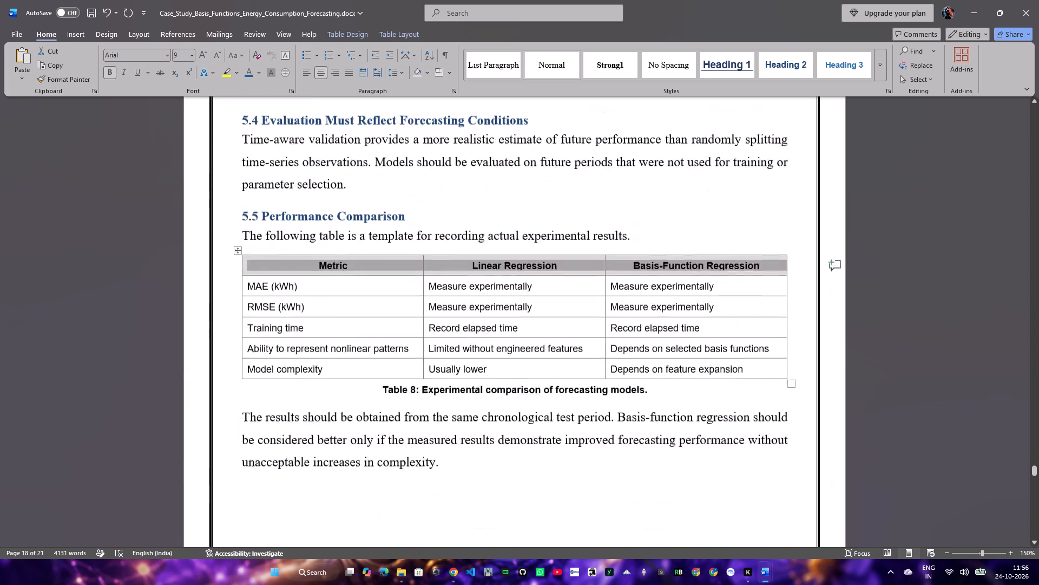
scroll(518, 274, "down", 18)
left_click_drag(401, 219, 294, 220)
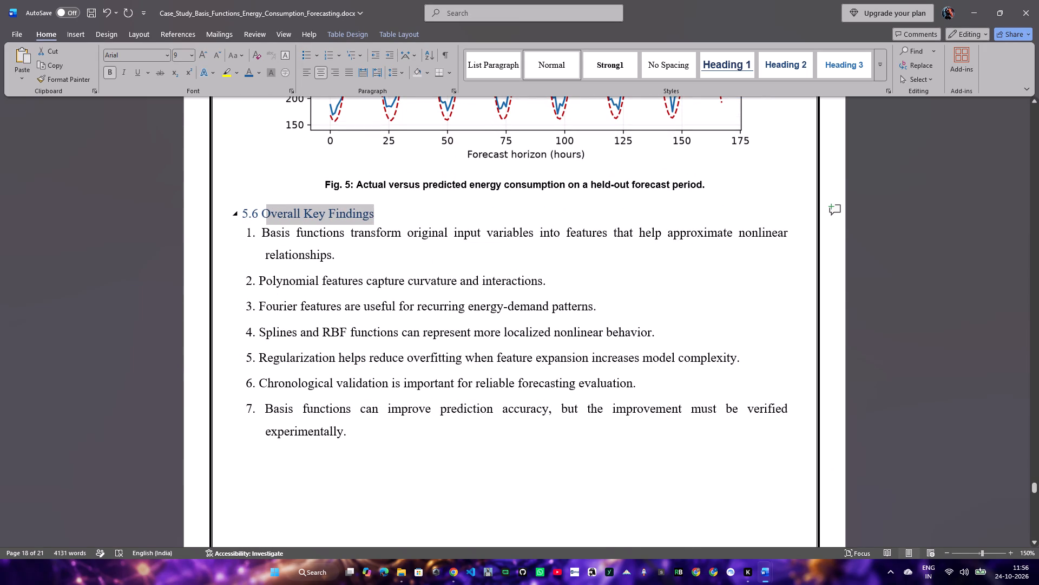
left_click_drag(294, 220, 216, 223)
left_click(227, 205)
Bold the main headings "6. Conclusion" and "7. References" at the end of the document.
scroll(324, 304, "down", 10)
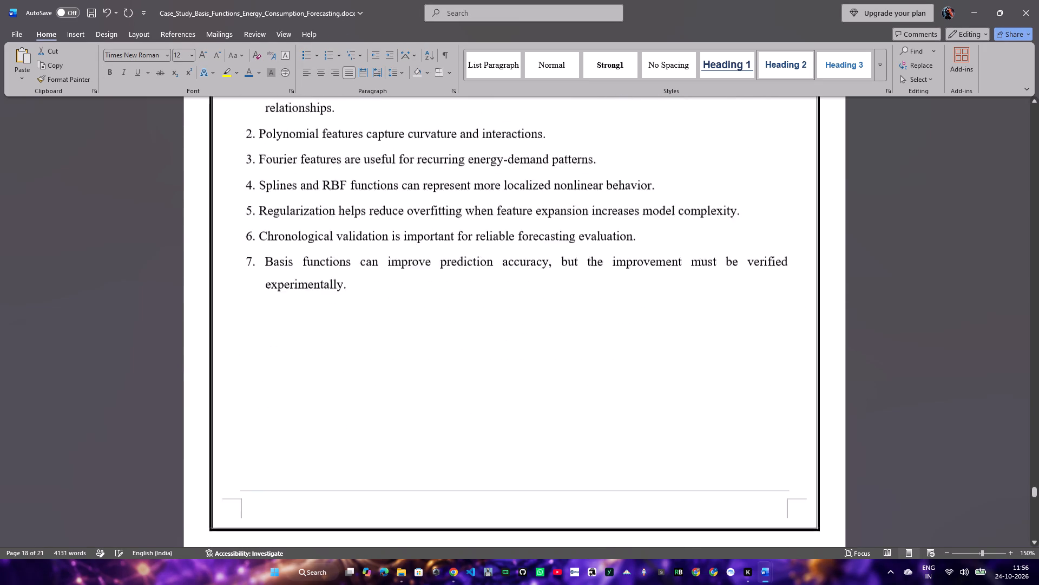
scroll(324, 313, "down", 10)
left_click_drag(336, 223, 188, 219)
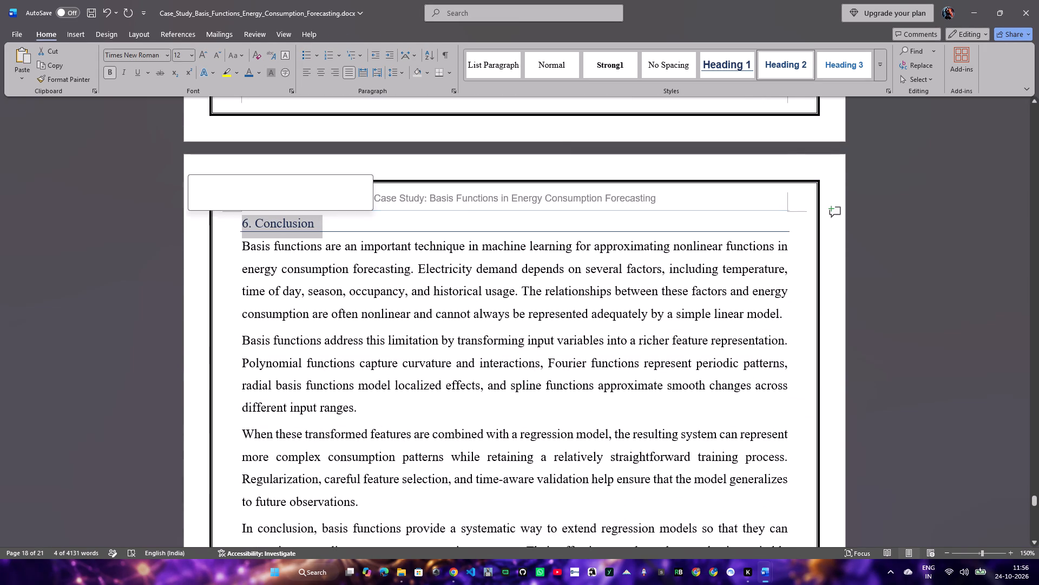
left_click(201, 203)
scroll(305, 282, "down", 20)
scroll(305, 282, "down", 1)
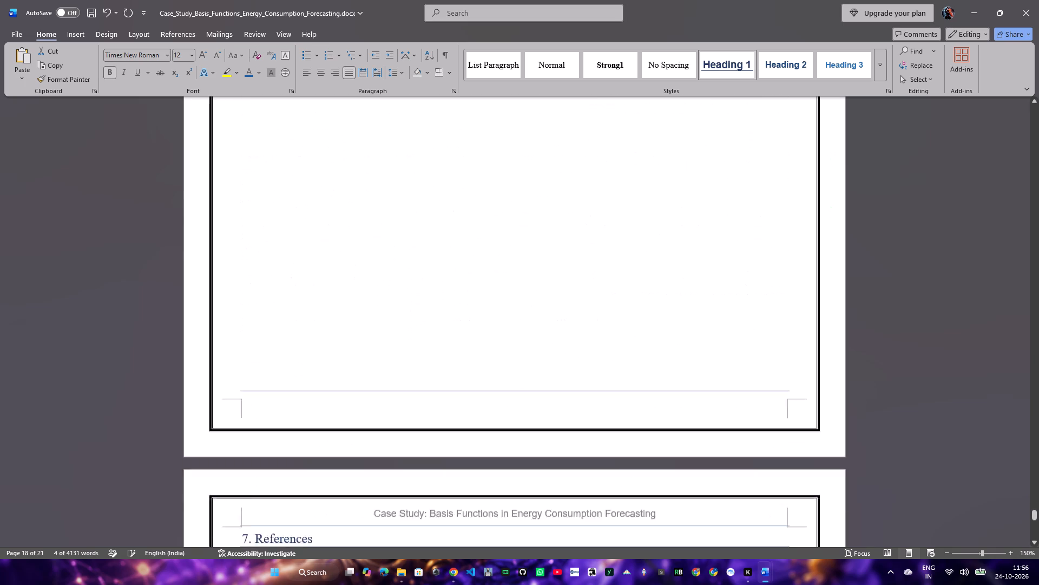
scroll(301, 301, "down", 5)
left_click_drag(332, 245, 221, 246)
left_click(231, 228)
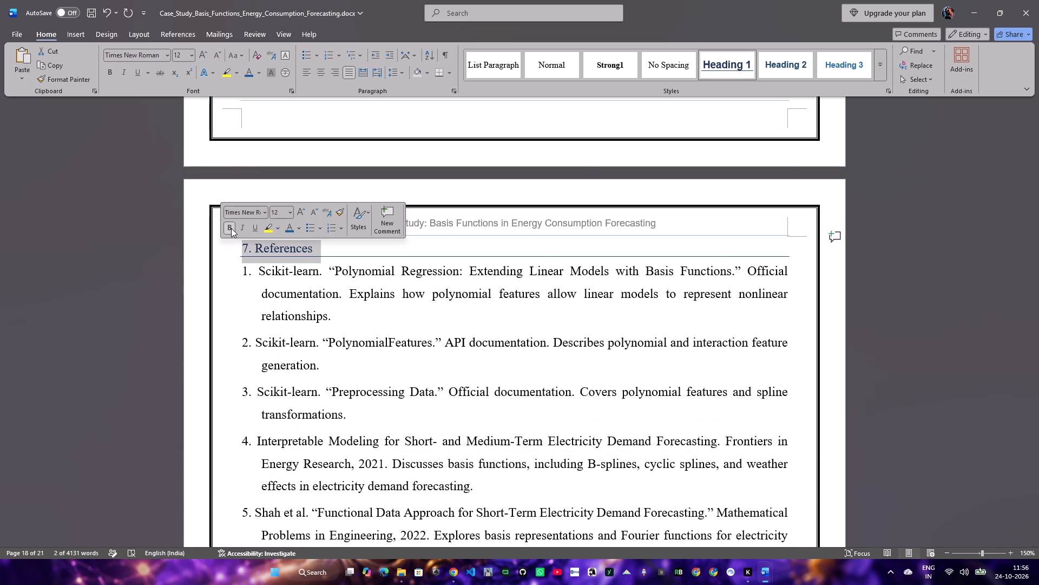
scroll(390, 294, "down", 5)
scroll(435, 377, "down", 7)
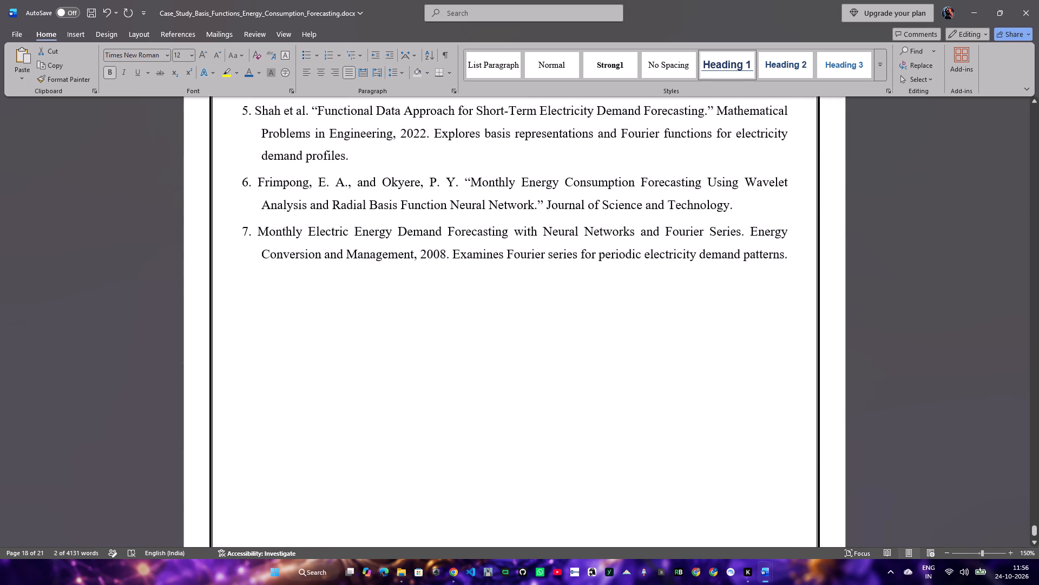
scroll(429, 388, "up", 5)
left_click(428, 388)
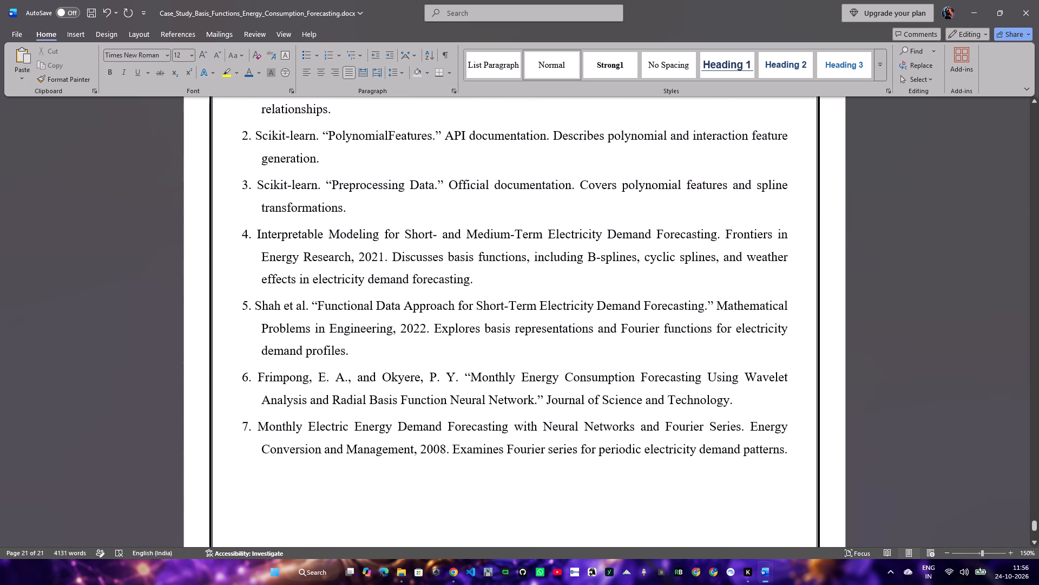
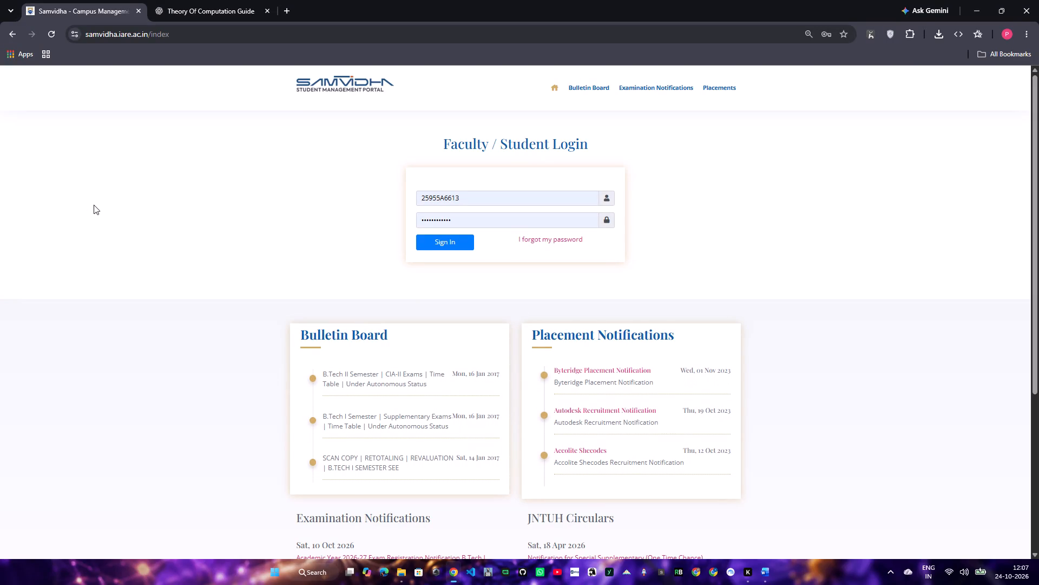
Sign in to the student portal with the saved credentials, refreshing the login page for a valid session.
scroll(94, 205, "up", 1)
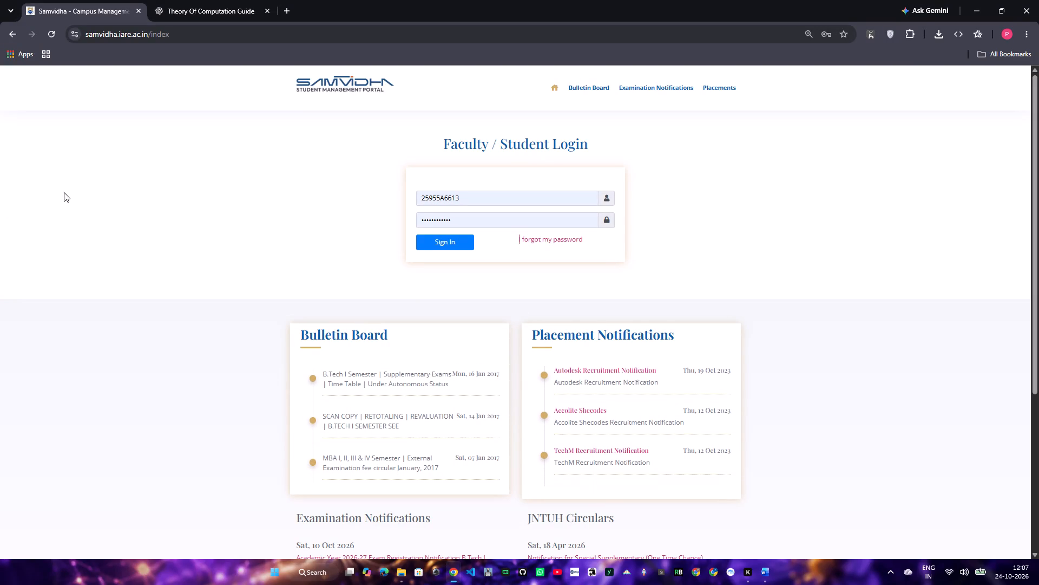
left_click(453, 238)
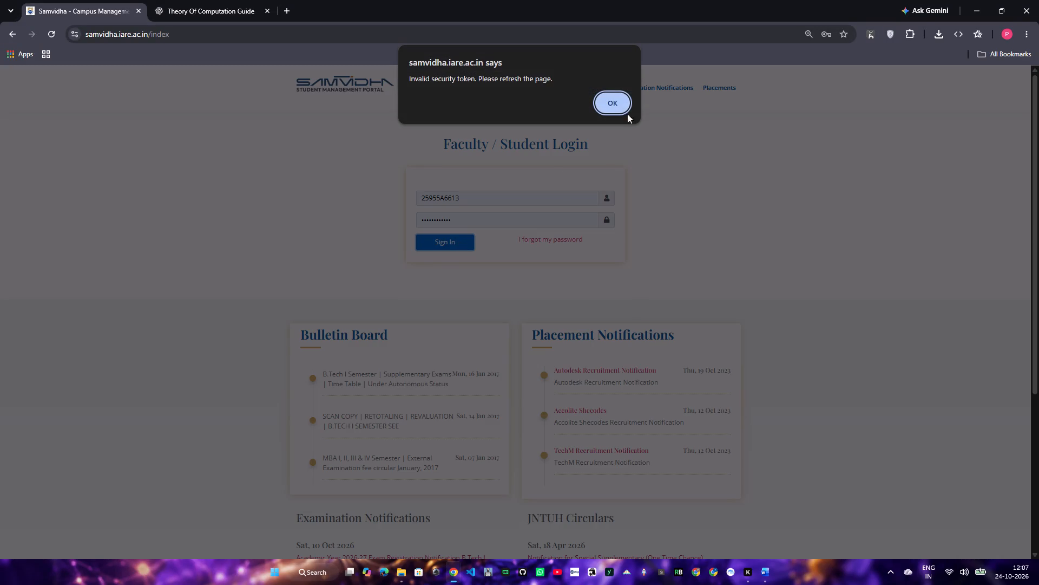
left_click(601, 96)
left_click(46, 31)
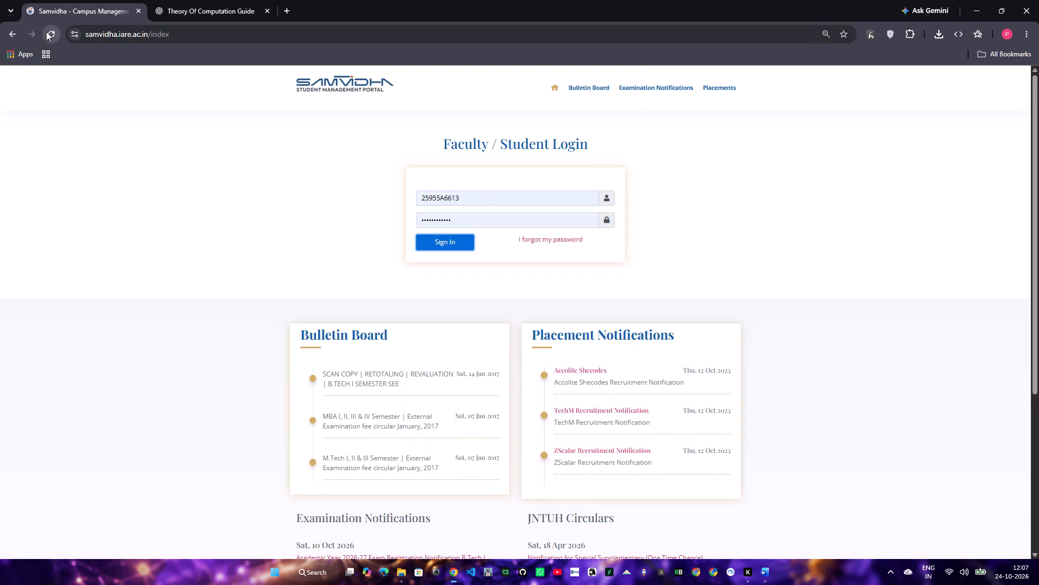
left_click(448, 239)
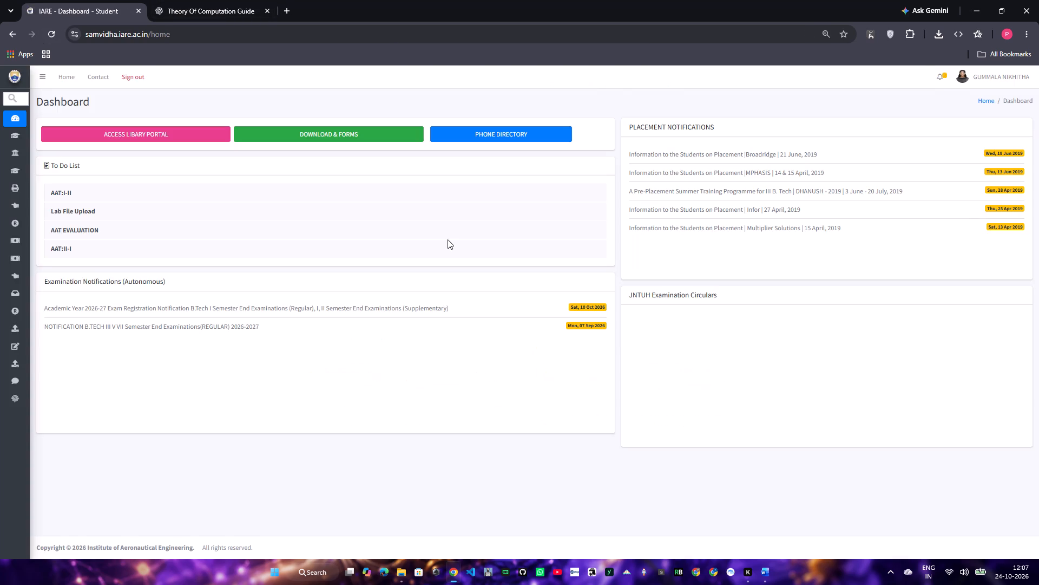
View the assigned AAT-I questions for Theory of Computation and Machine Learning Algorithms in the uploads section.
left_click(58, 361)
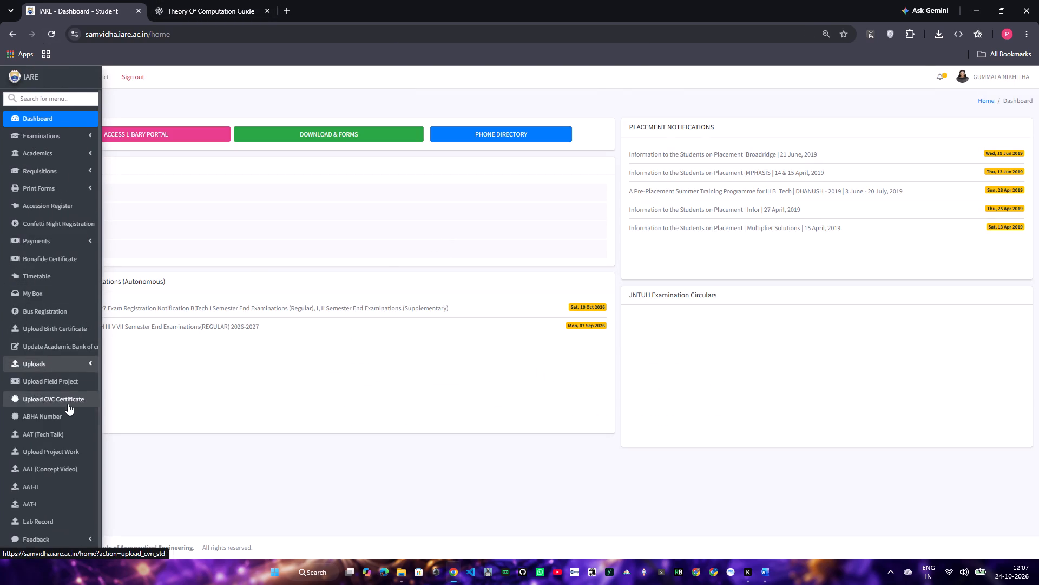
scroll(68, 424, "down", 3)
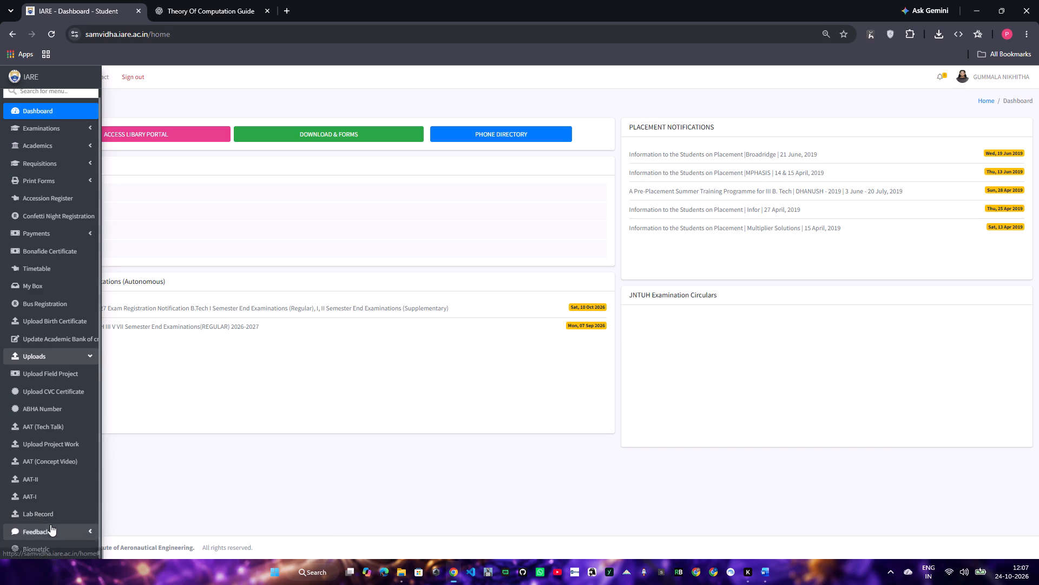
left_click(43, 492)
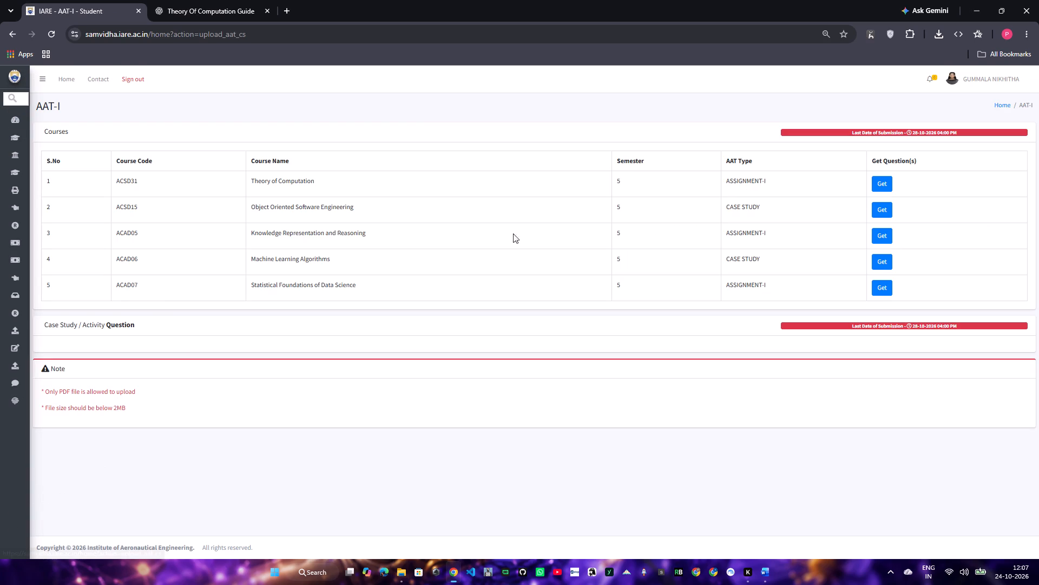
left_click(892, 185)
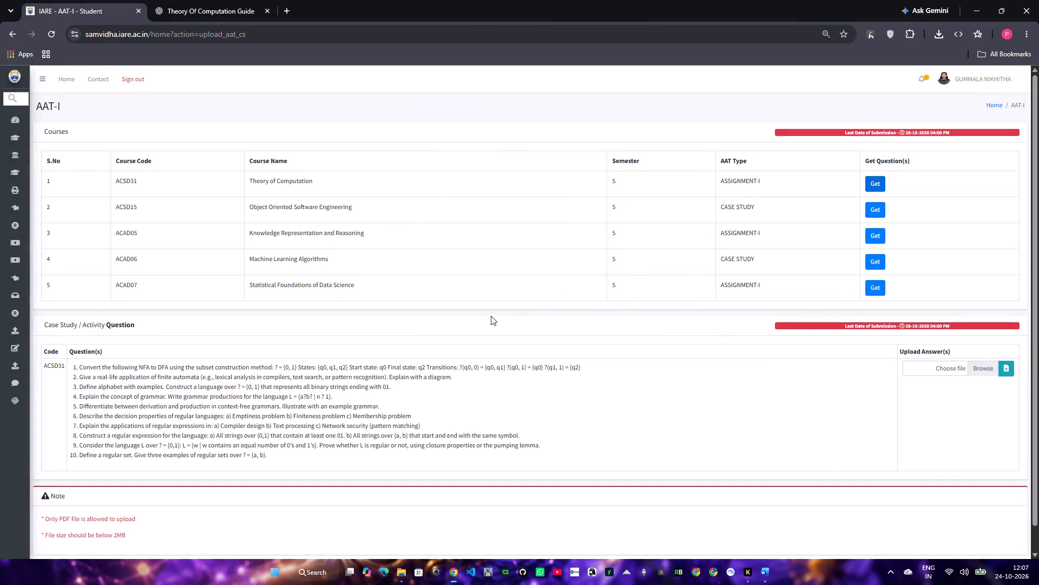
left_click(874, 264)
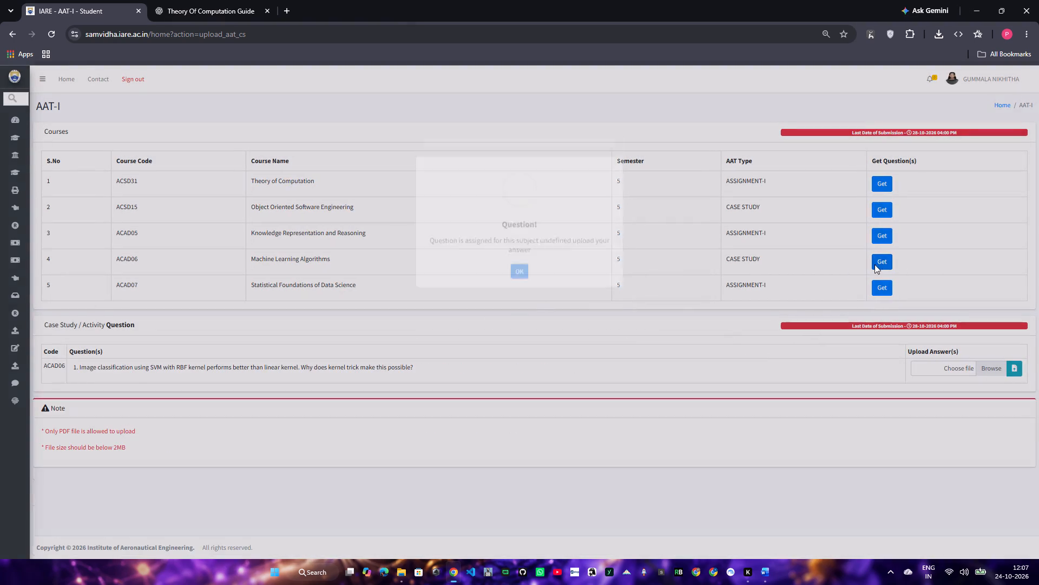
left_click(523, 357)
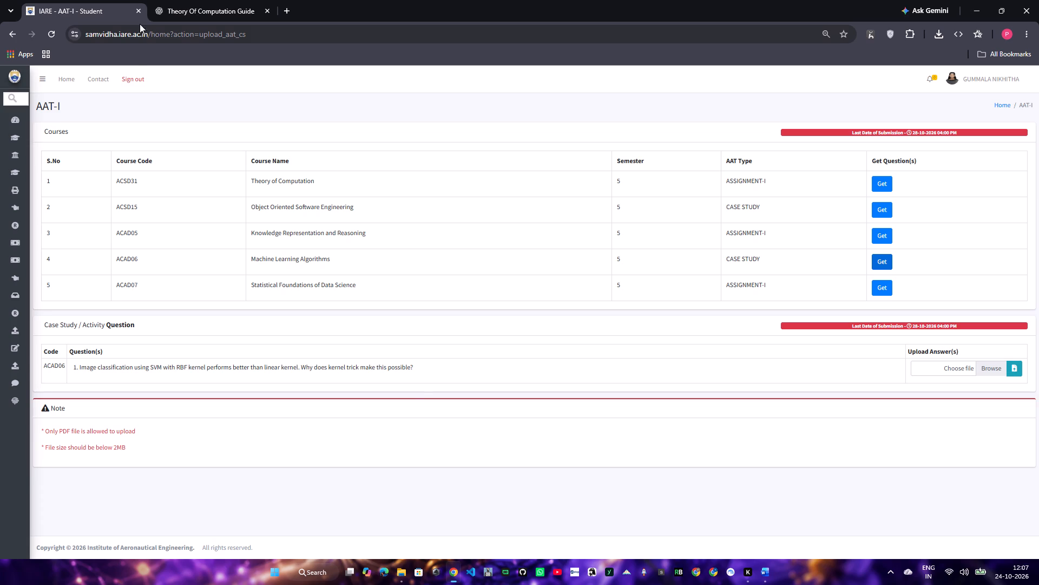
Sign out of the portal and sign back in with the other saved student account.
left_click(128, 79)
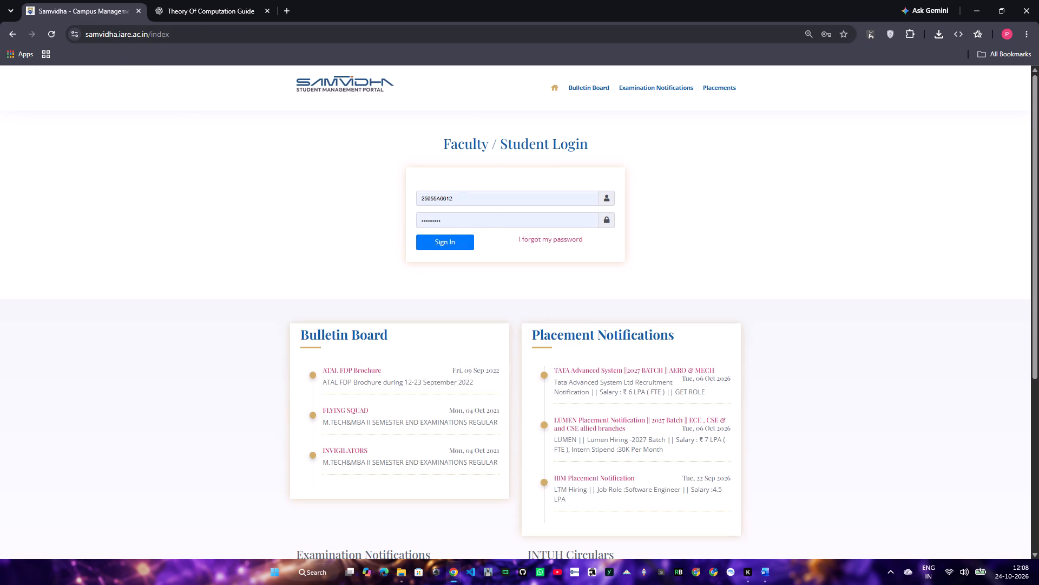
left_click(472, 193)
left_click(530, 332)
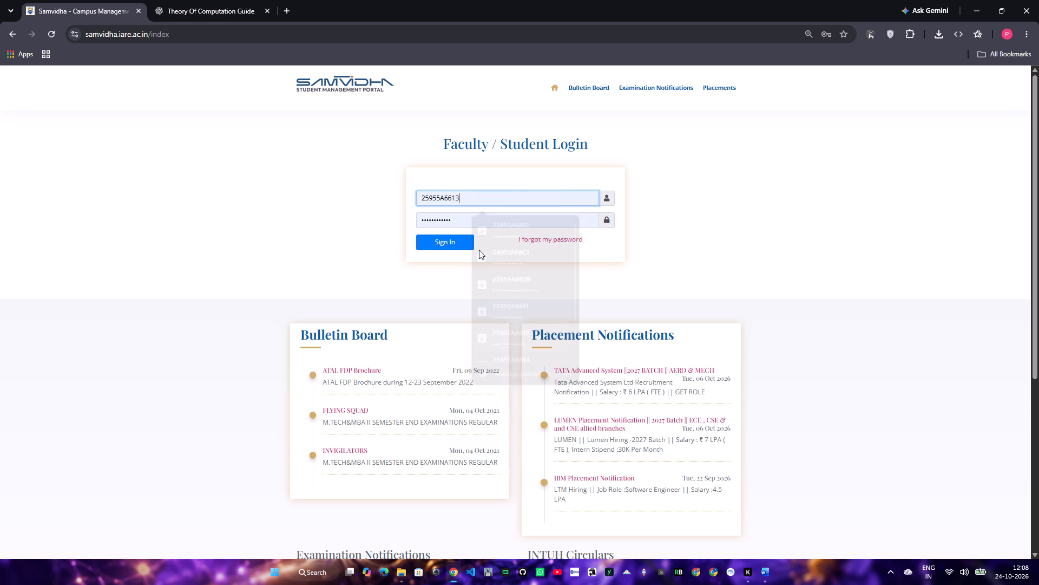
left_click(455, 238)
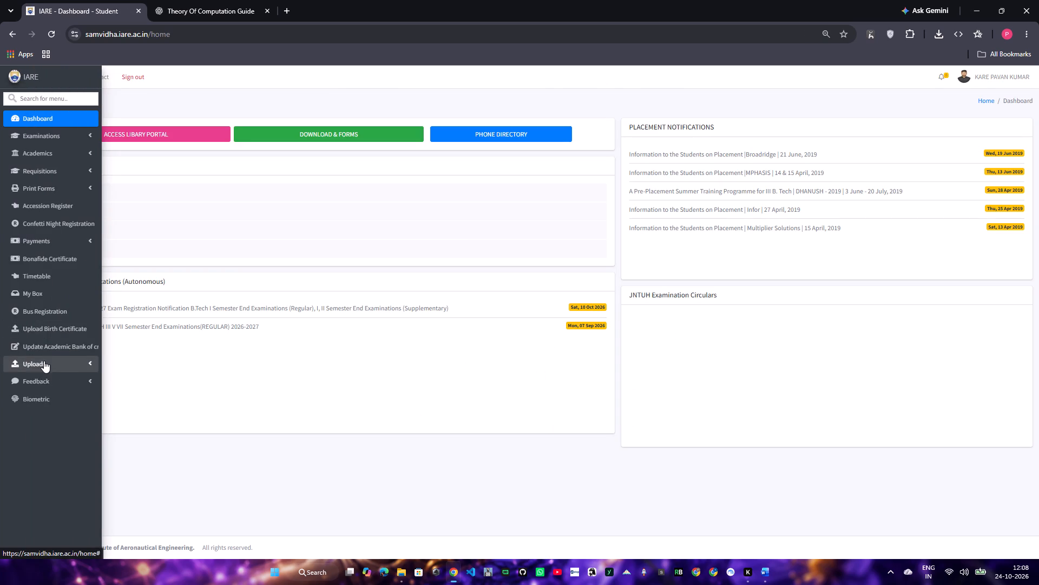
Read this account's AAT-I case study question for Machine Learning Algorithms (ACAD06) in the uploads section.
left_click(44, 361)
left_click(57, 496)
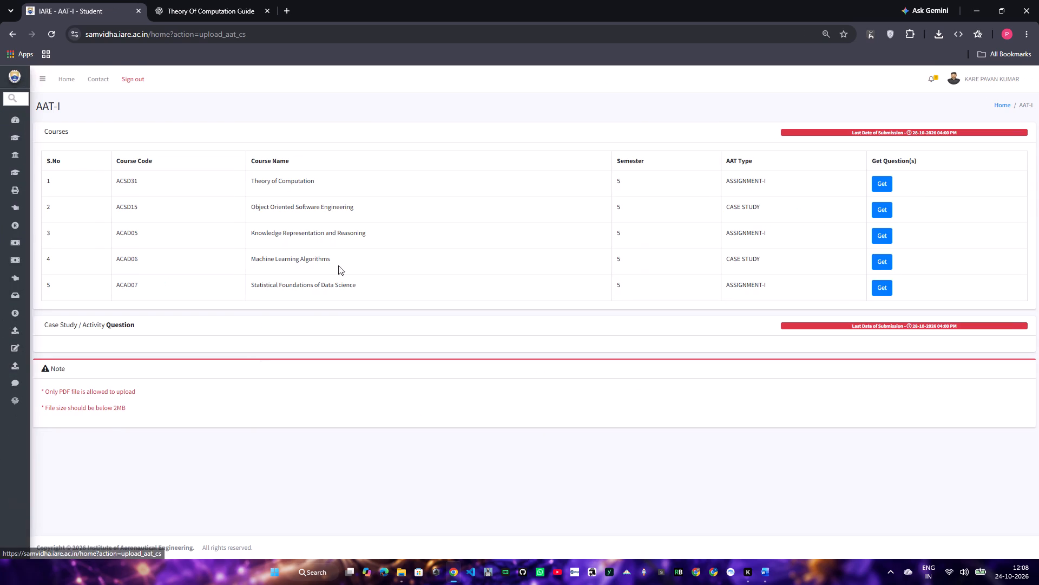
left_click(882, 265)
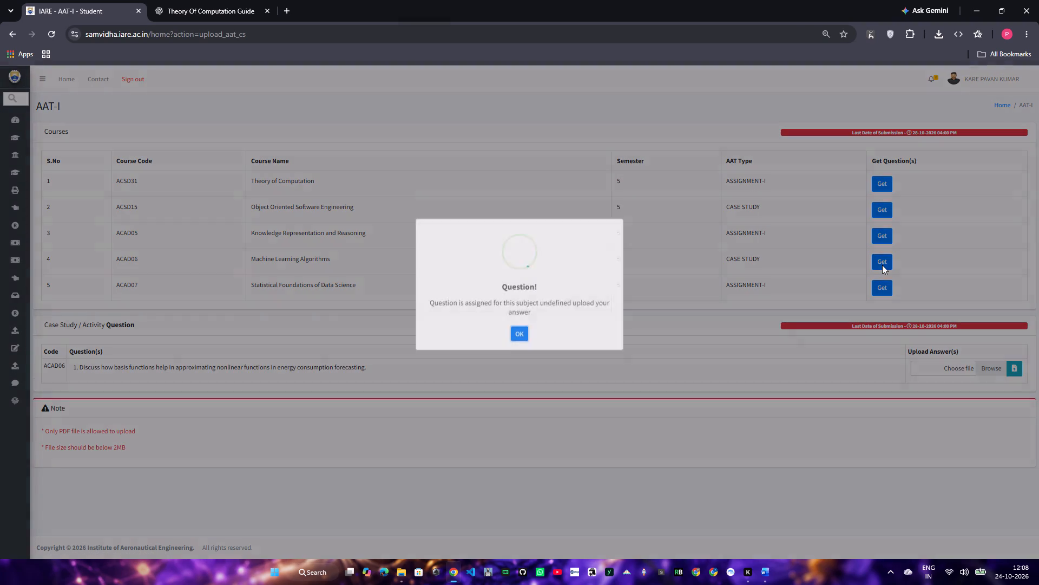
left_click(519, 357)
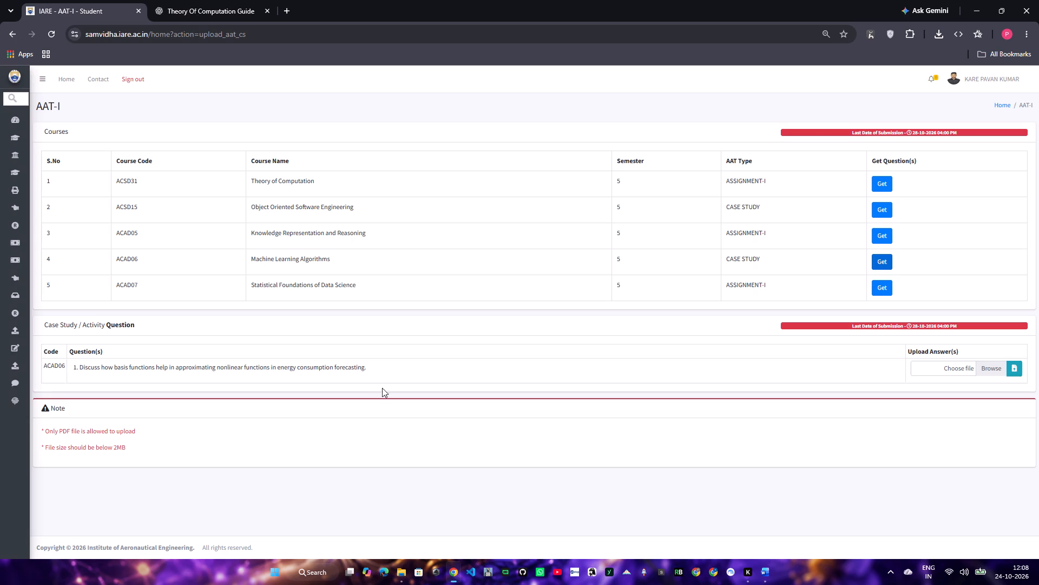
left_click_drag(382, 365, 134, 356)
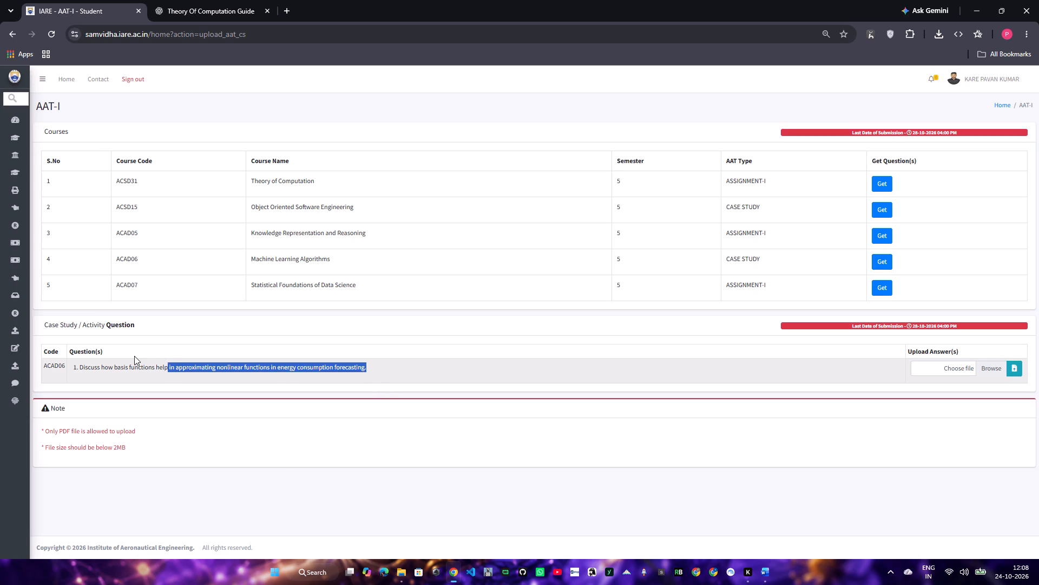
left_click_drag(134, 356, 85, 382)
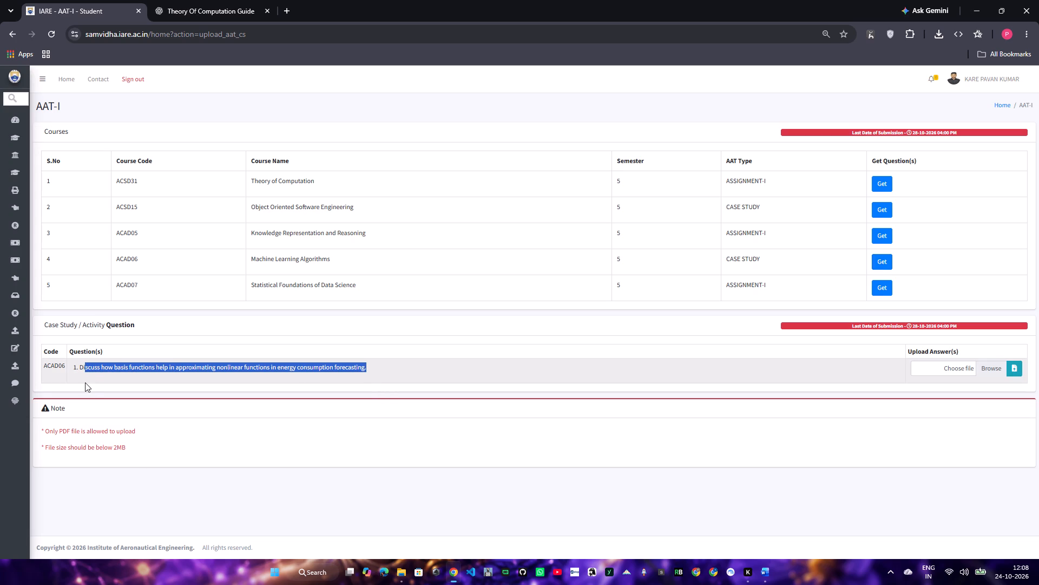
left_click_drag(85, 382, 84, 382)
left_click(326, 389)
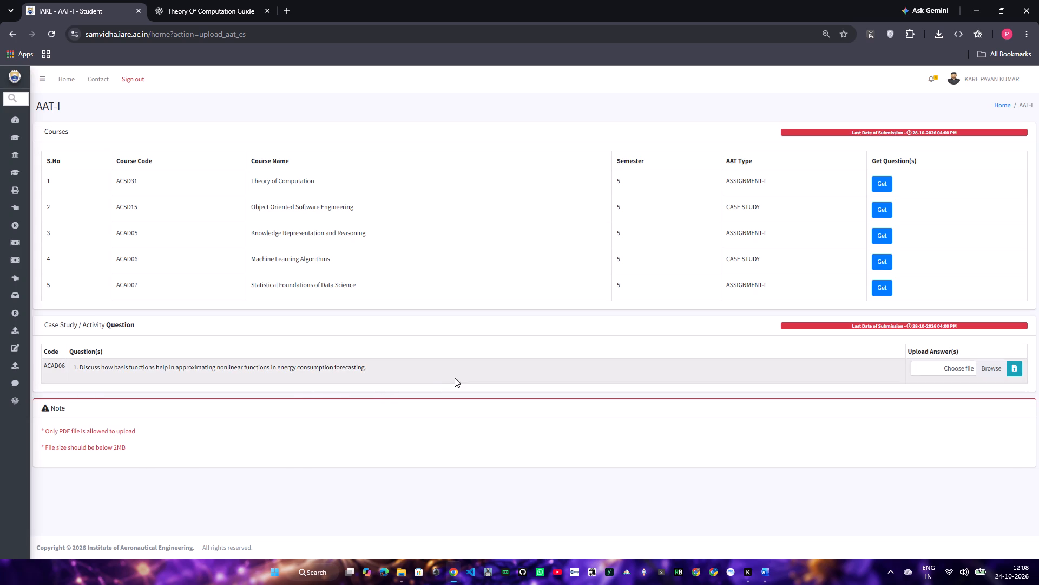
left_click(397, 569)
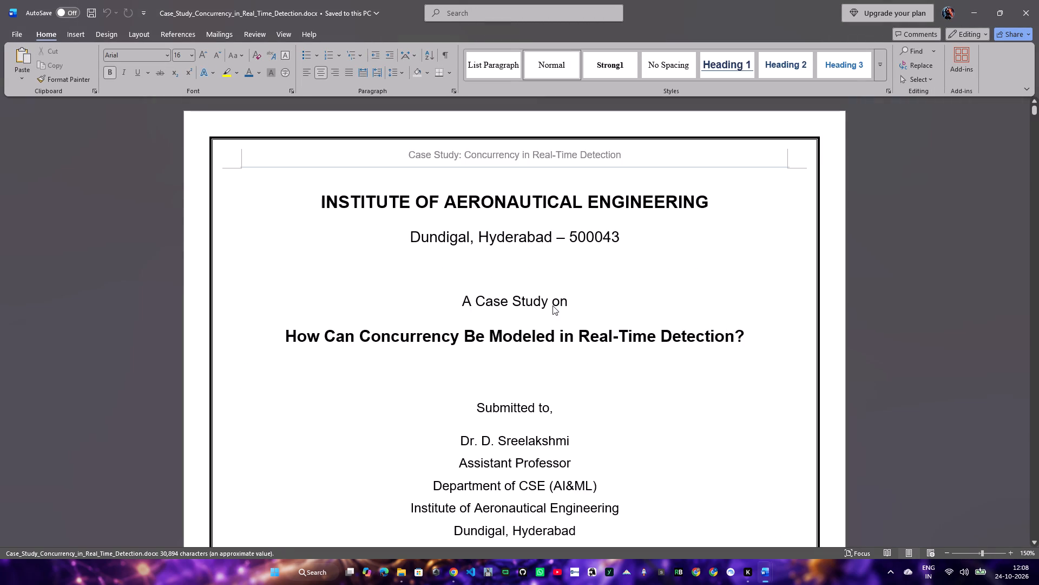
left_click(977, 0)
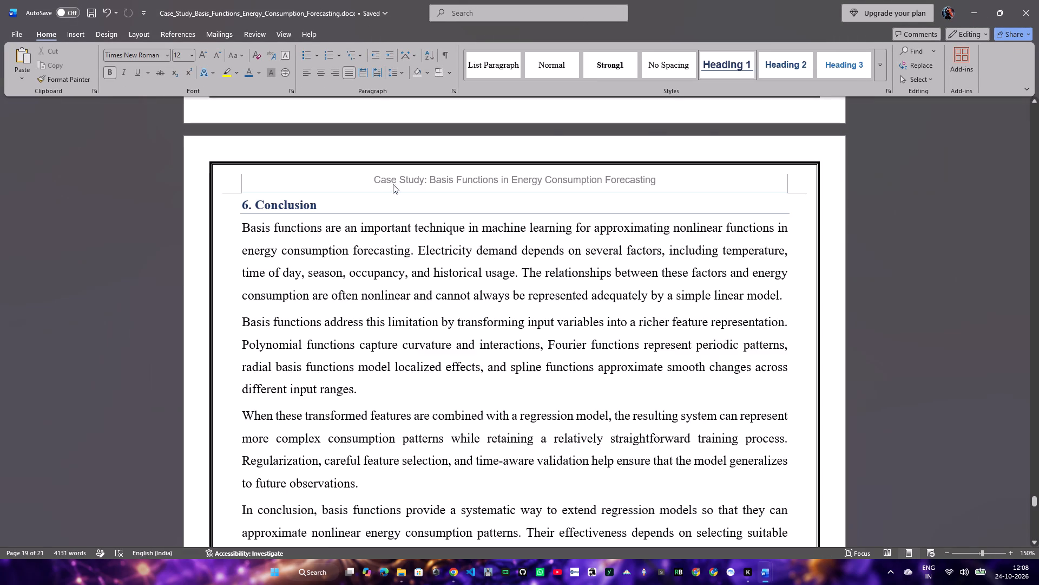
left_click(764, 568)
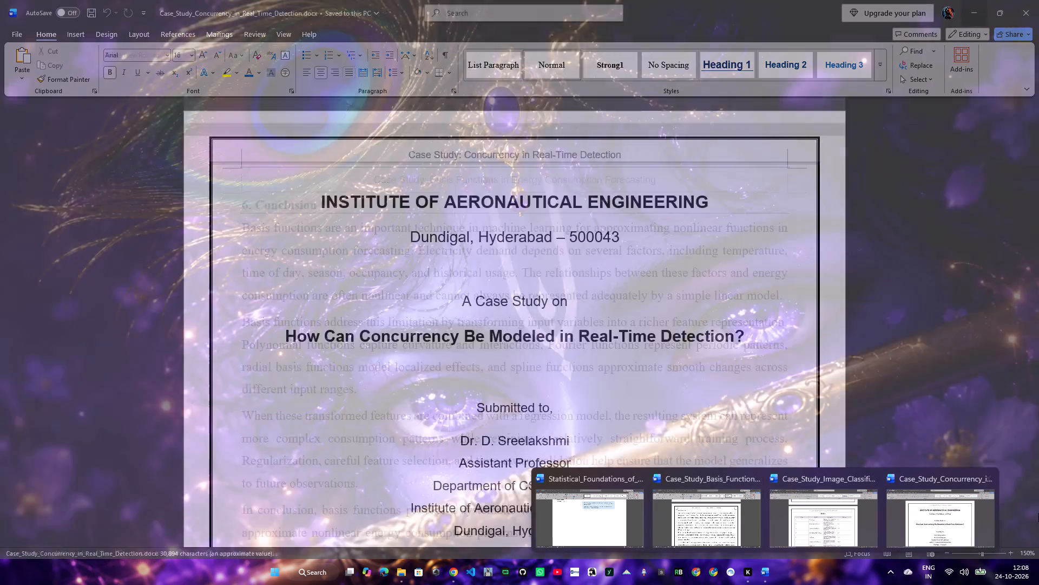
left_click(974, 510)
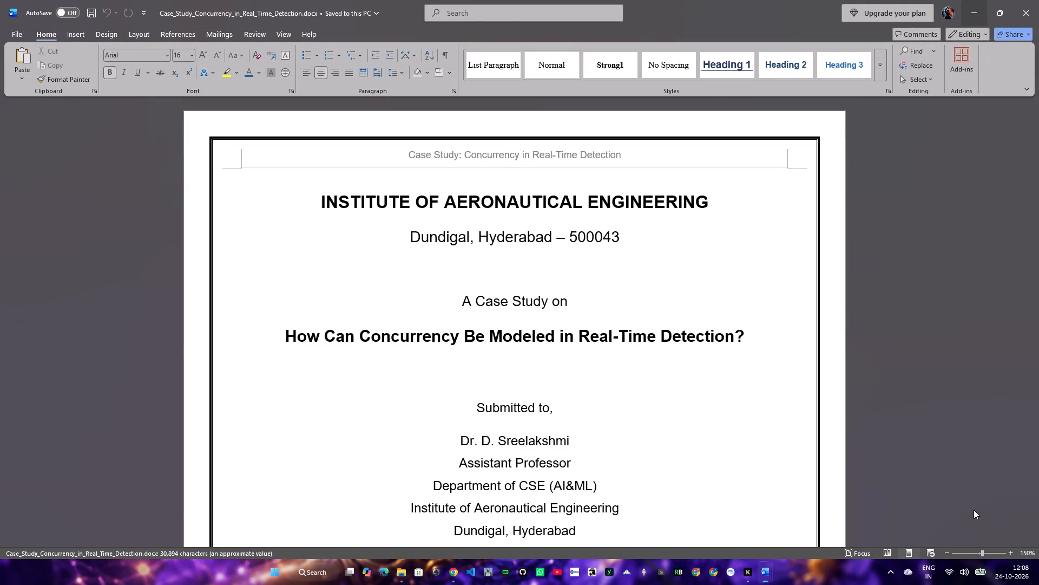
scroll(463, 400, "down", 6)
scroll(463, 402, "up", 1)
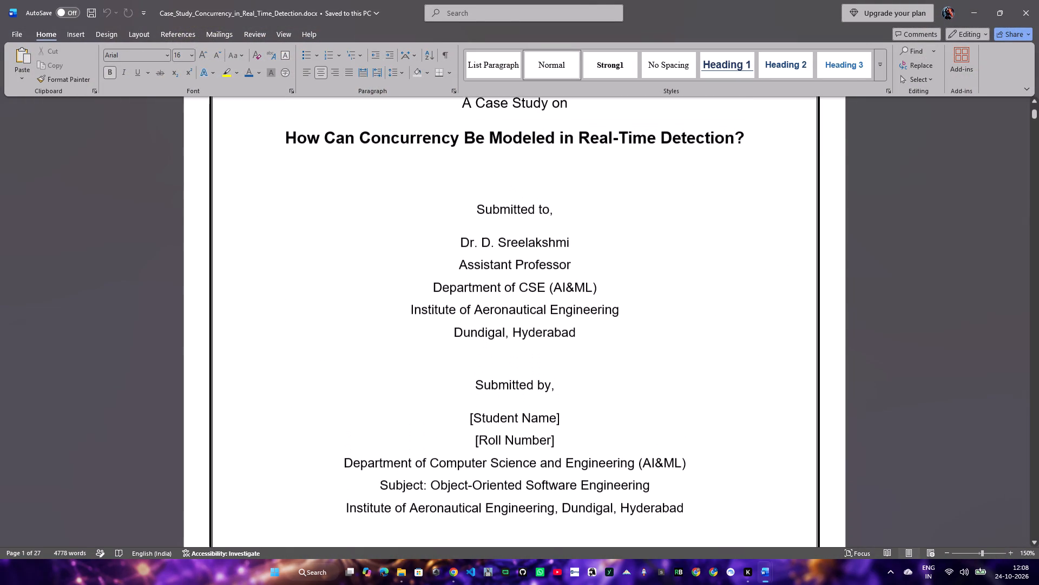
scroll(484, 396, "up", 5)
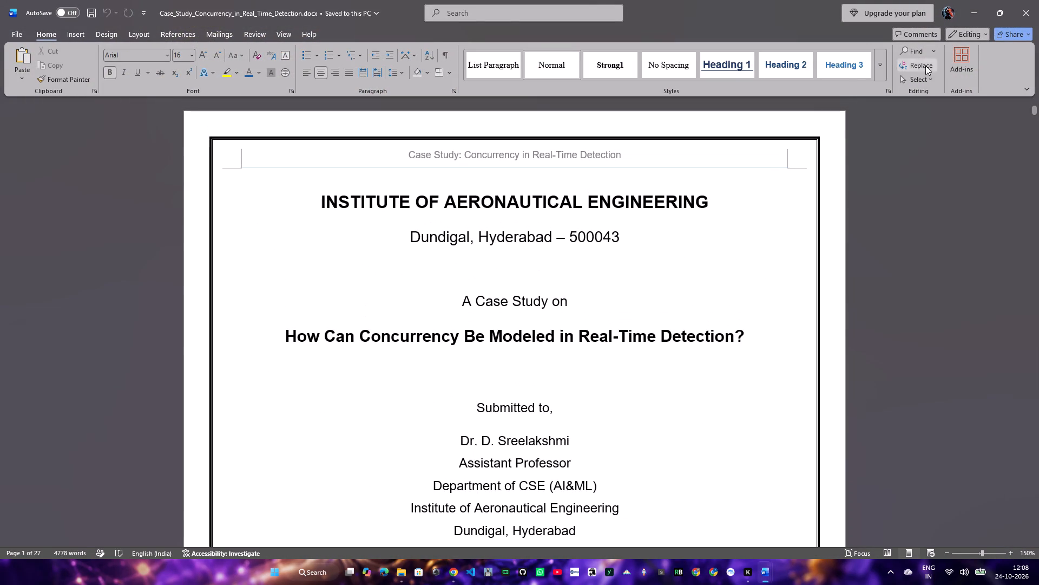
left_click(978, 13)
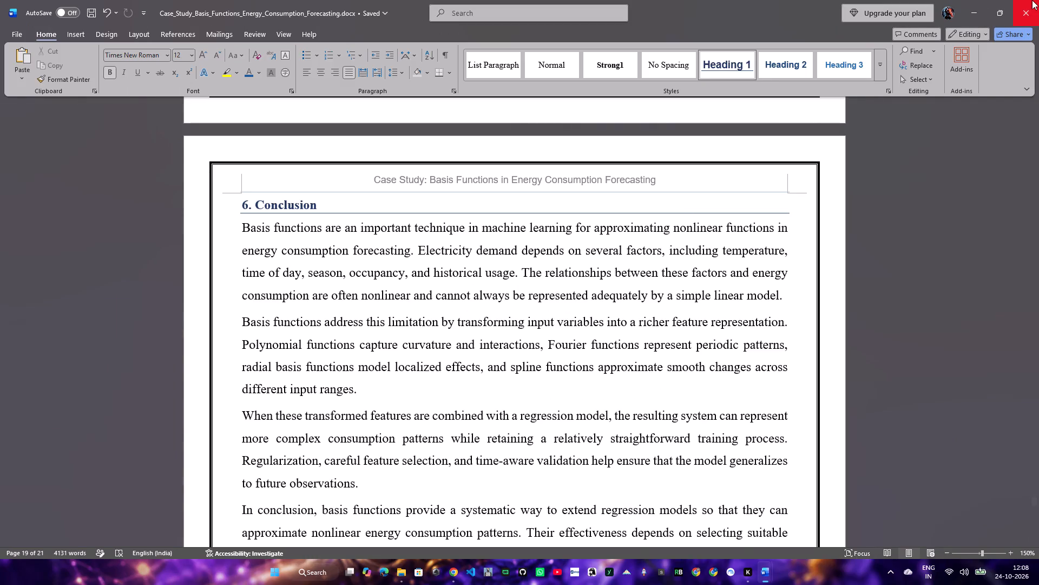
Save a copy of the energy consumption case study in the AAt1 folder under aat1ddocuments and close the document.
scroll(529, 285, "up", 14)
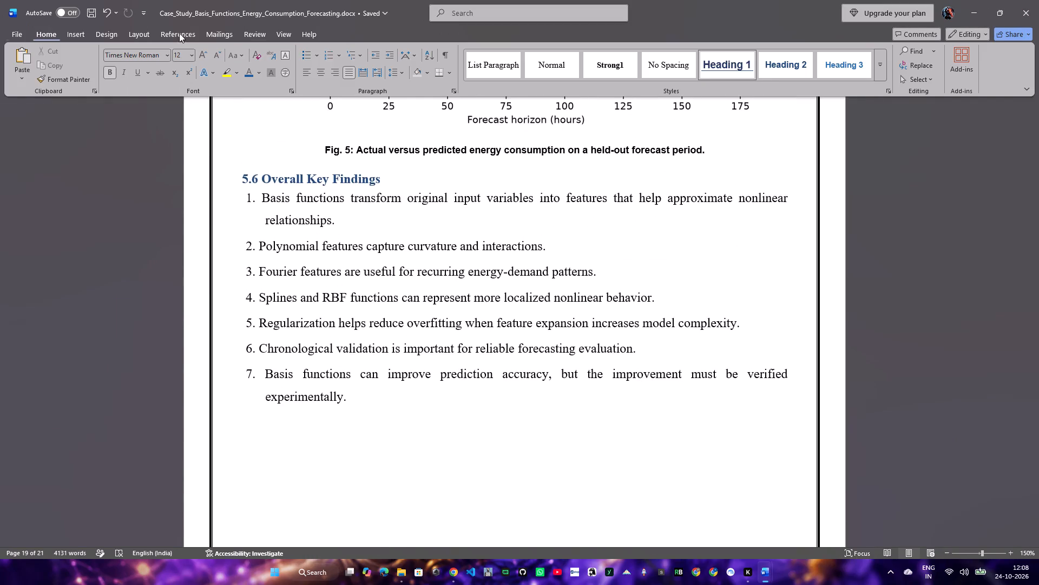
scroll(300, 95, "up", 4)
left_click(12, 33)
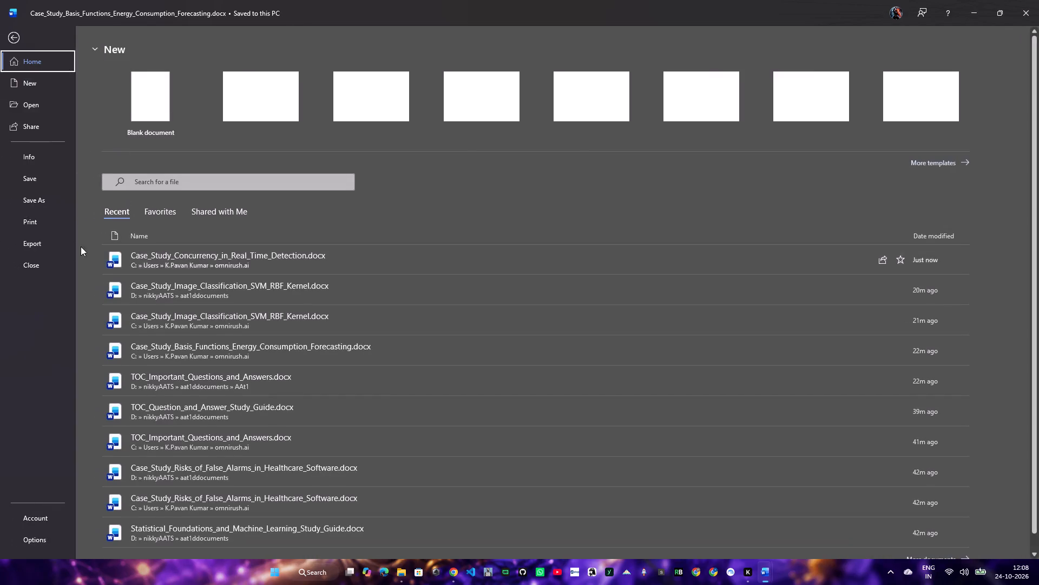
left_click(39, 201)
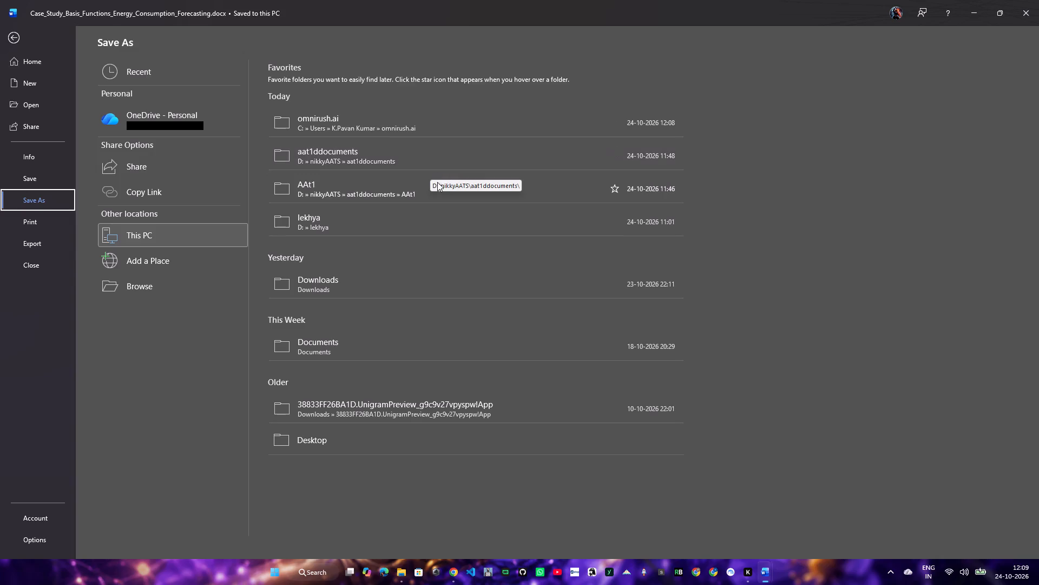
left_click(427, 193)
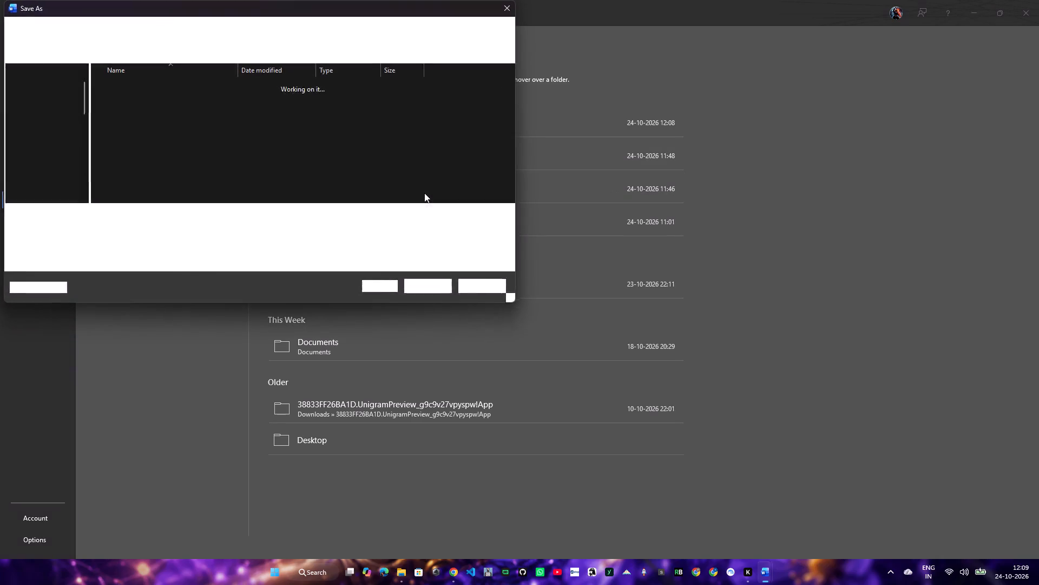
left_click(426, 288)
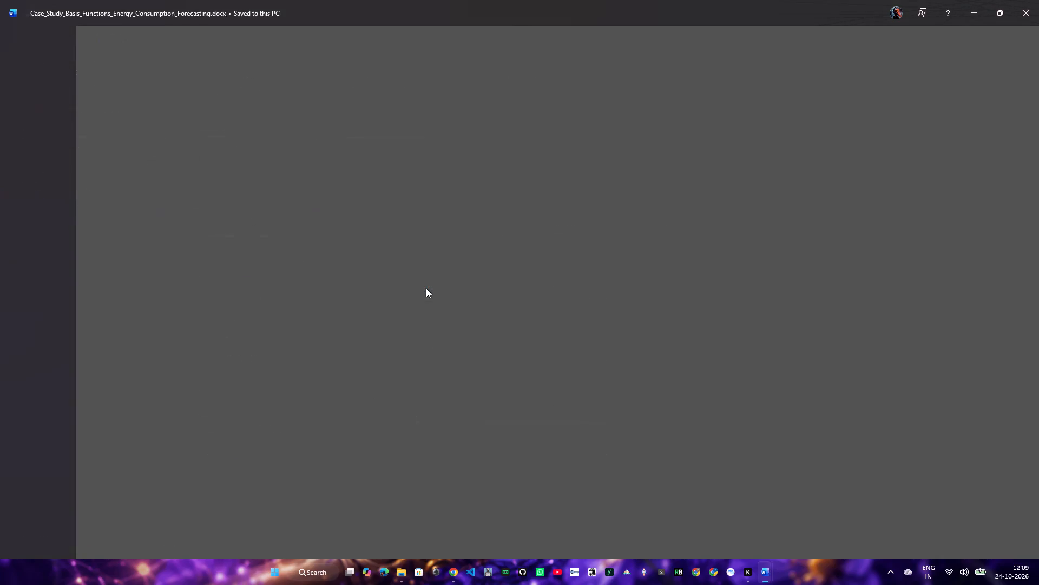
scroll(441, 253, "up", 1)
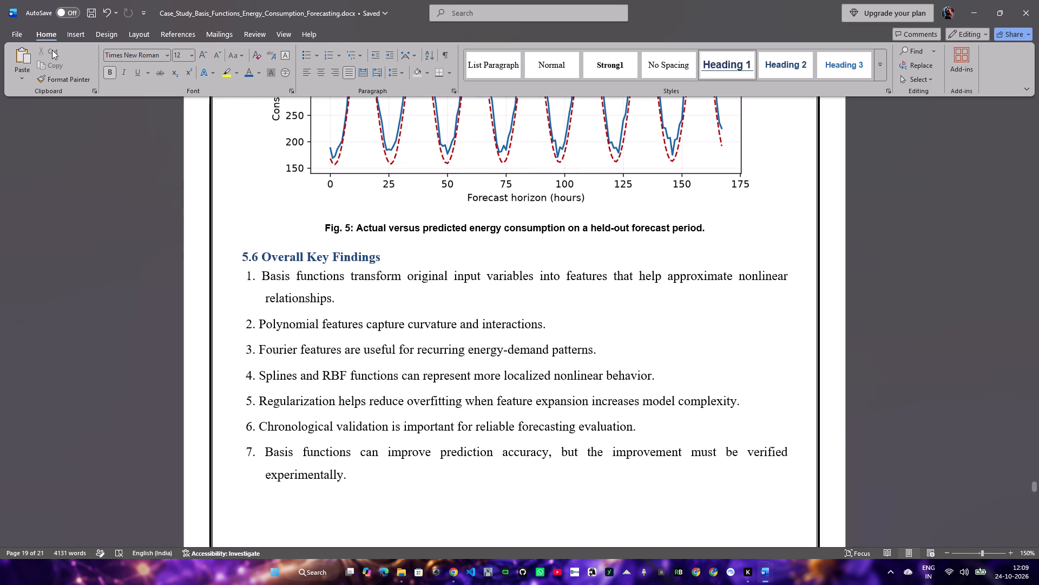
scroll(644, 335, "up", 5)
left_click(1038, 2)
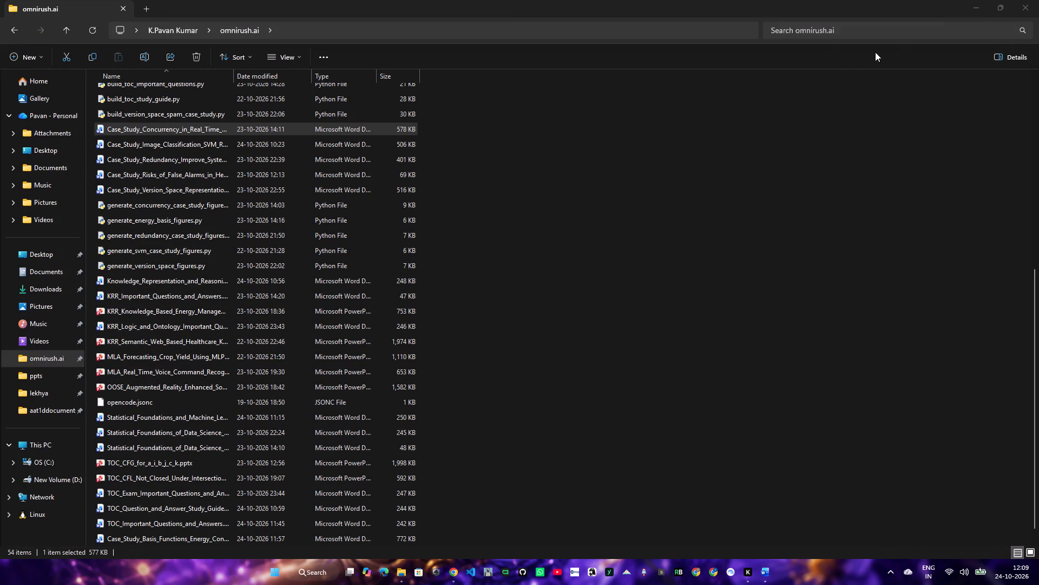
Return to the portal in the browser and read the case study question for Object Oriented Software Engineering (ACSD15).
left_click(974, 8)
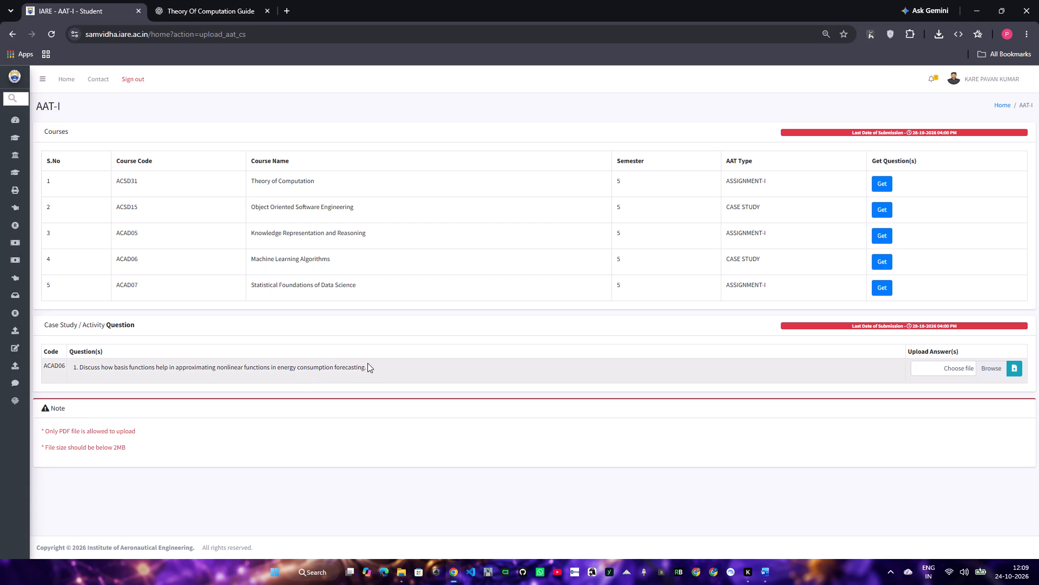
left_click(891, 208)
left_click(511, 363)
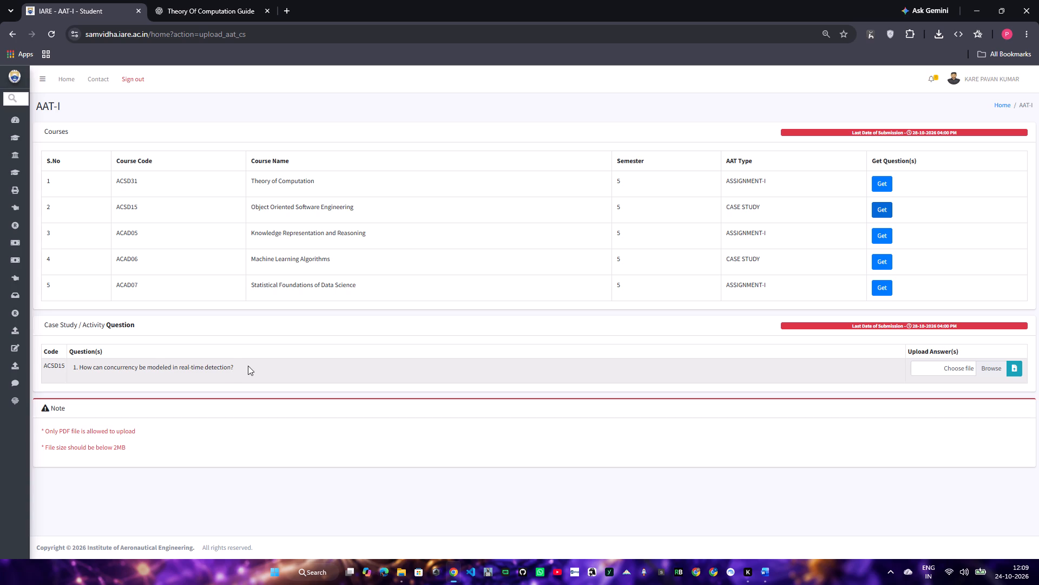
left_click_drag(248, 366, 120, 372)
left_click(143, 372)
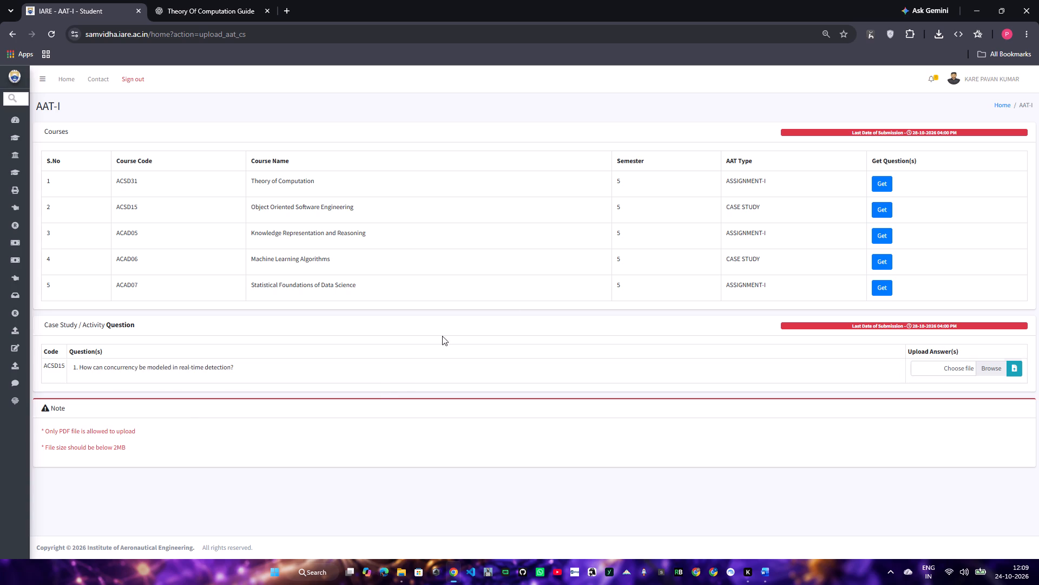